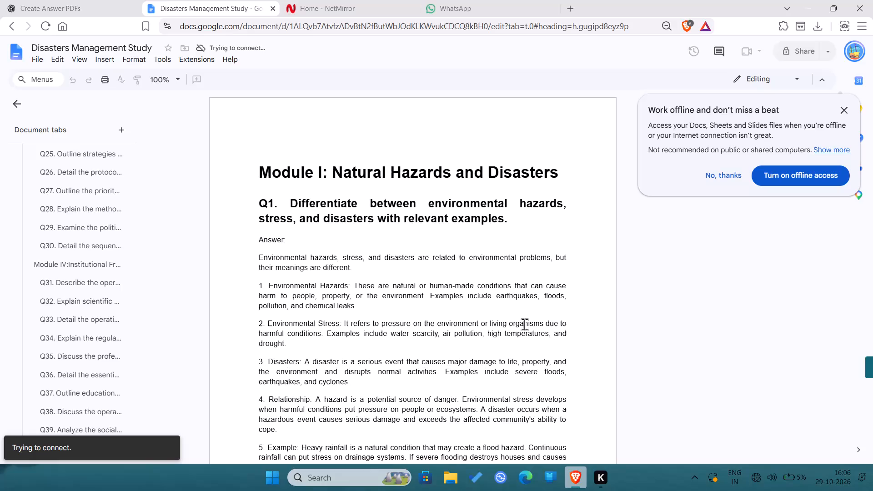
Turn off the laptop's energy saver and set the screen brightness slightly below maximum.
left_click(788, 476)
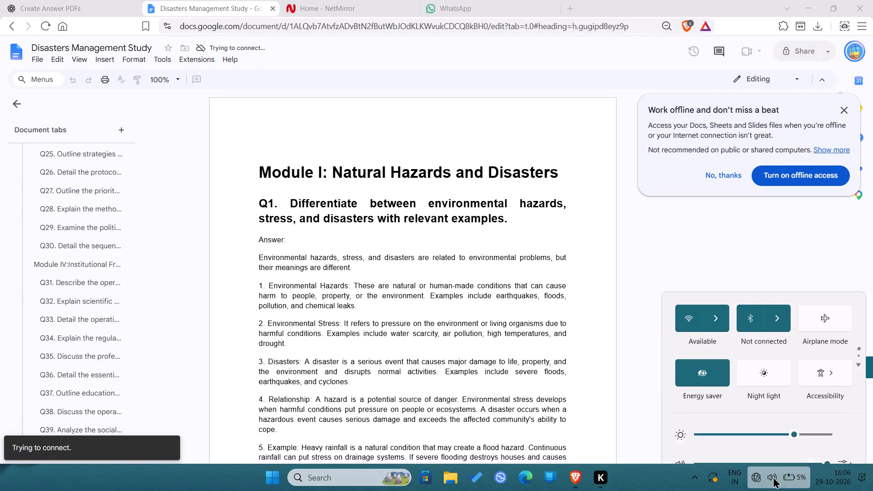
left_click(707, 311)
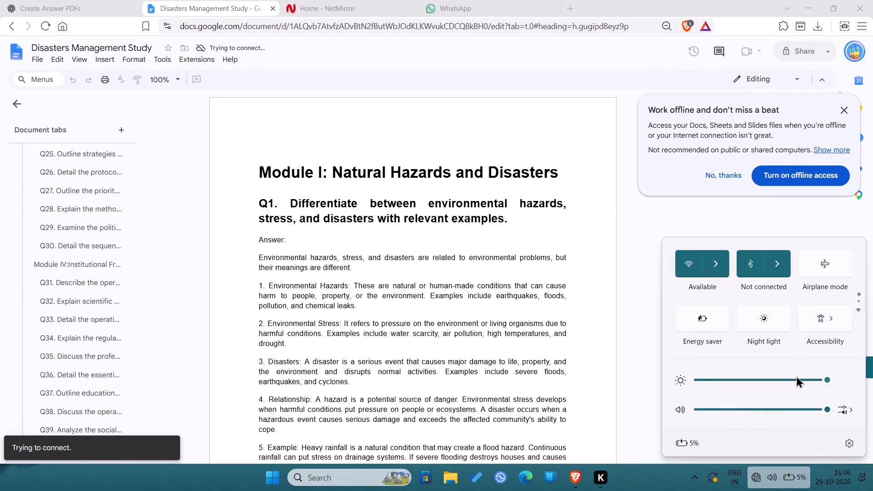
left_click(821, 381)
left_click(775, 489)
left_click(774, 487)
In the Lenovo battery quick settings, turn off the option between the microphone and rapid charge, and turn rapid charge on.
left_click(680, 477)
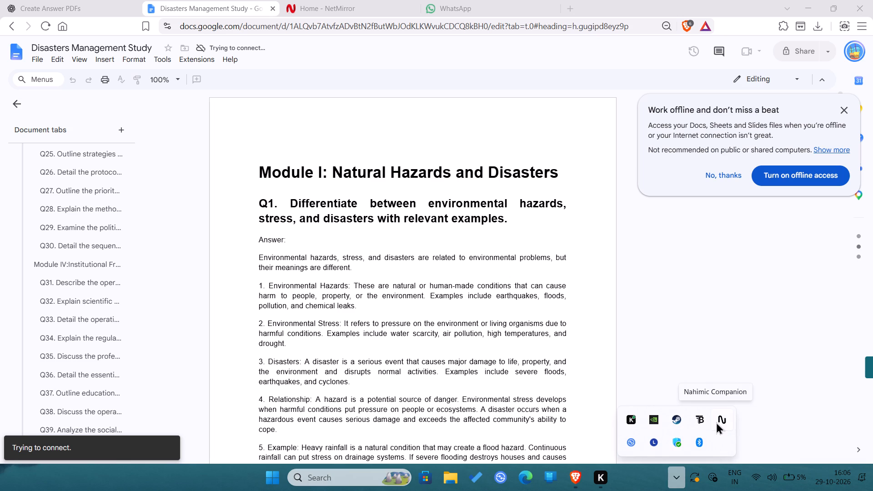
scroll(716, 422, "down", 1)
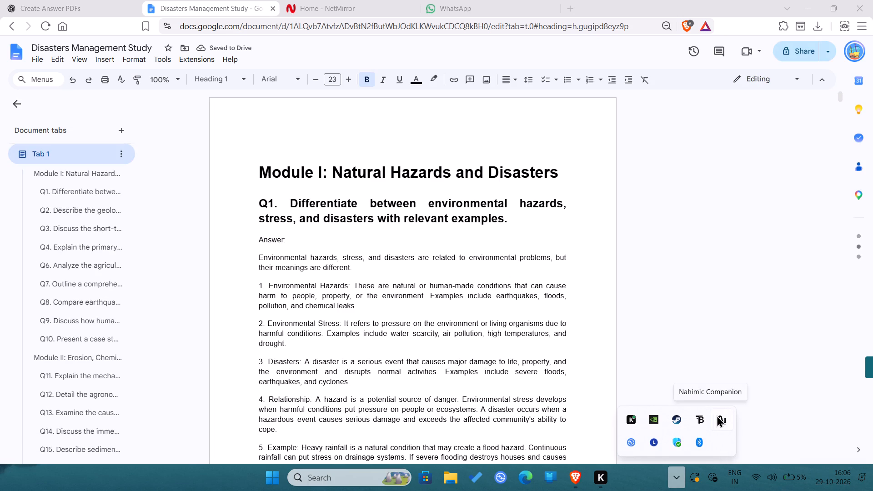
double_click(653, 439)
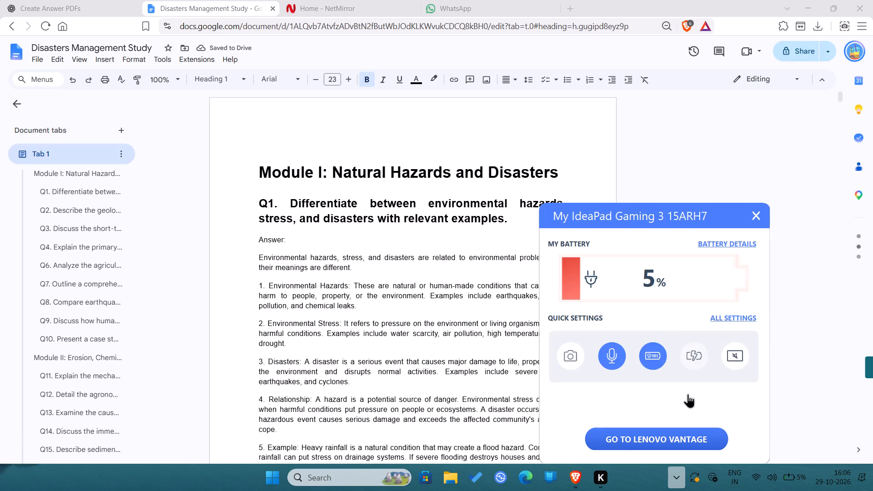
left_click(658, 356)
left_click(688, 352)
left_click(795, 281)
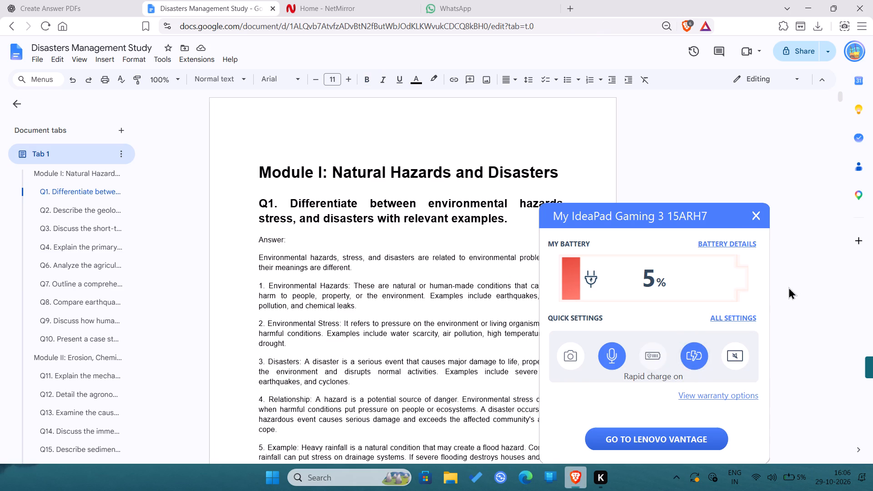
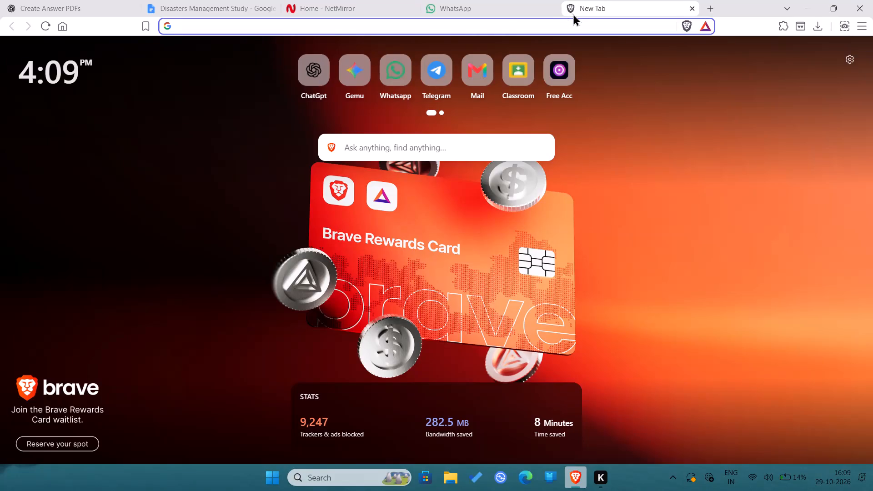
Look over the open NetMirror home page, the Disasters Management Study document and the end of the Create Answer PDFs chat in ChatGPT.
left_click(335, 0)
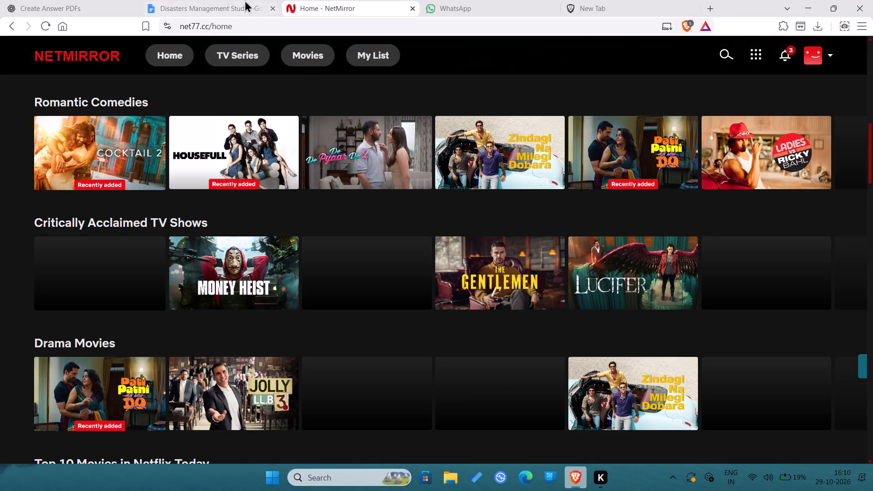
left_click(206, 0)
scroll(367, 123, "down", 11)
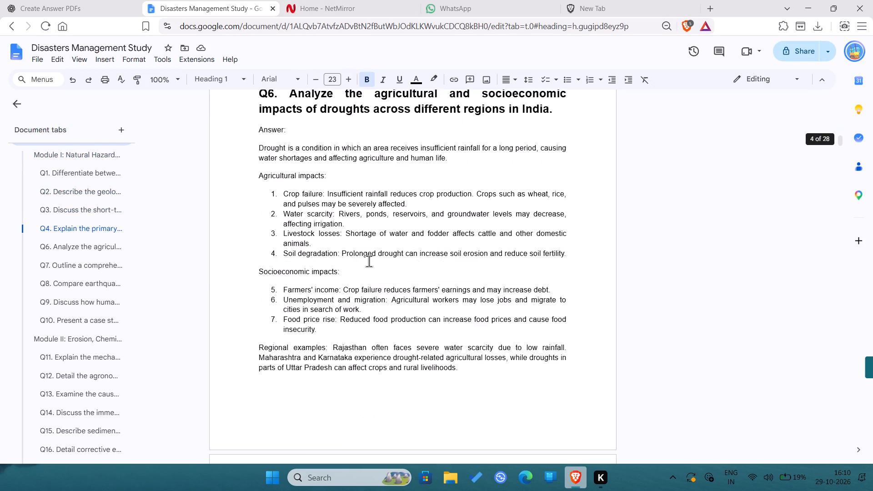
left_click(66, 0)
scroll(441, 291, "up", 1)
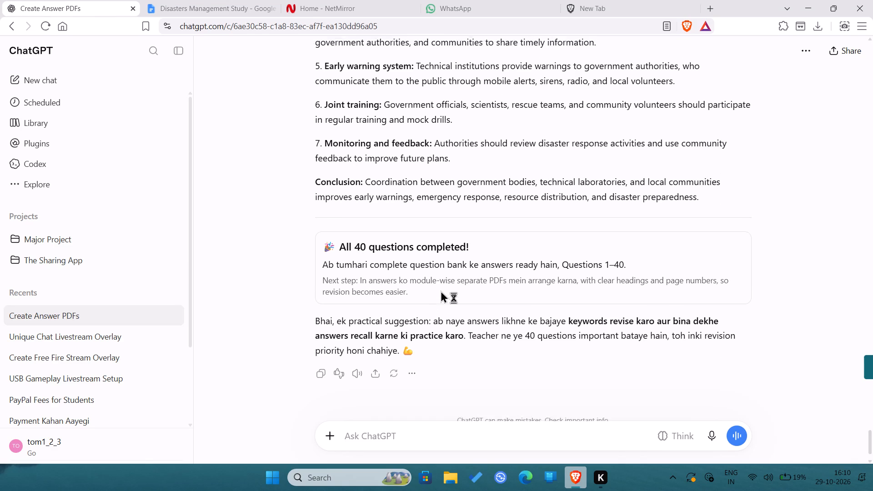
scroll(441, 291, "down", 6)
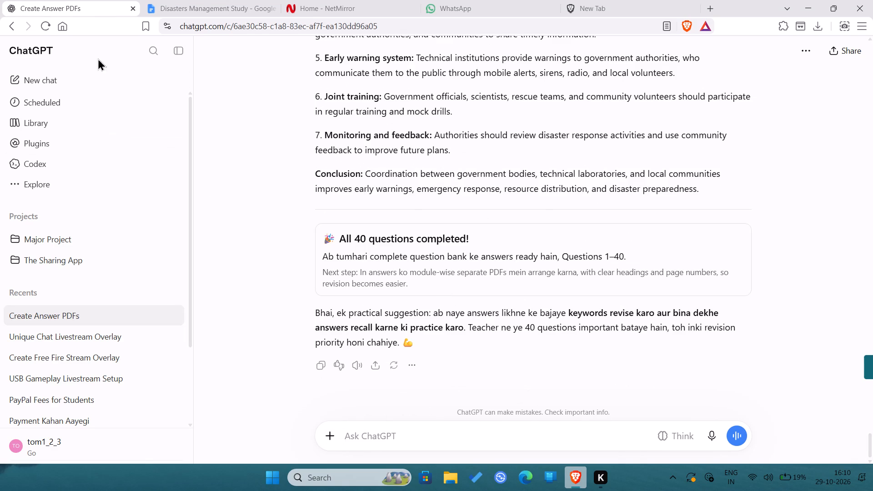
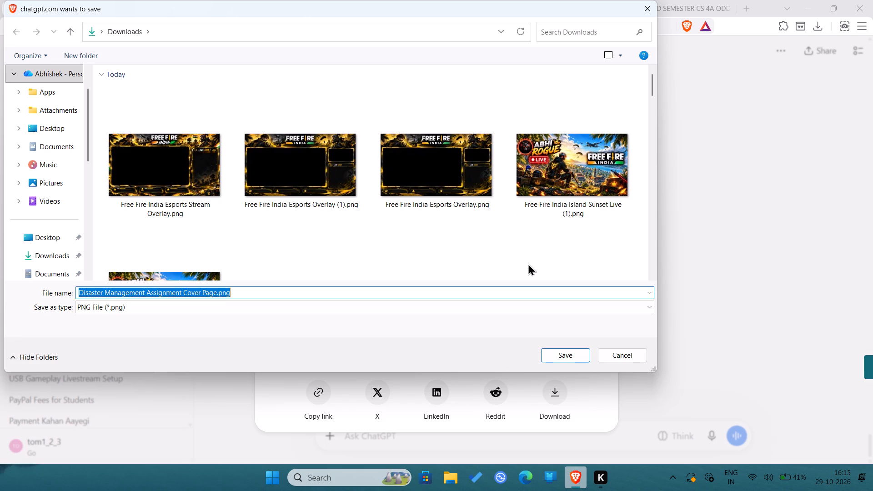
left_click(555, 350)
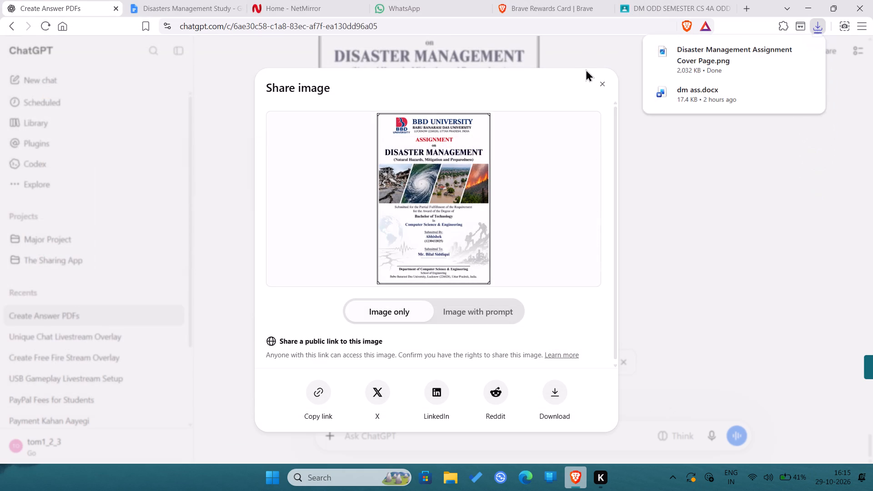
left_click(602, 80)
Switch to the Disasters Management Study document and go to its beginning, at the Module I heading.
left_click(164, 0)
scroll(510, 238, "up", 4)
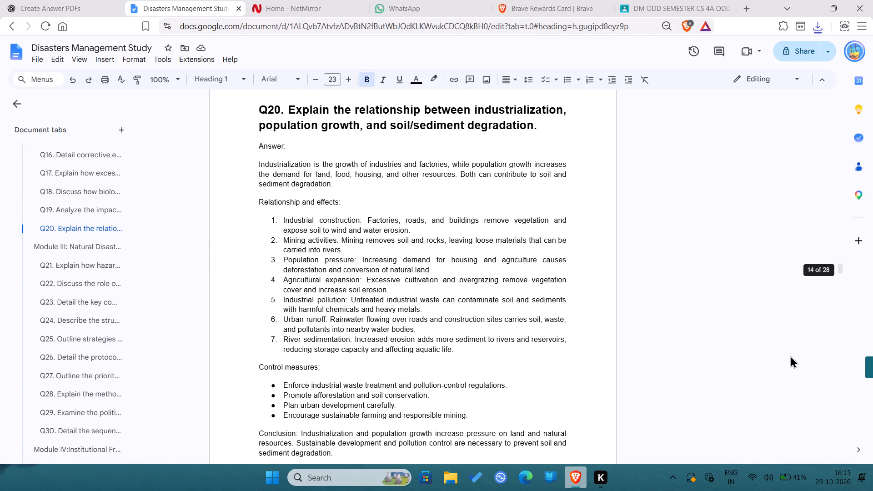
scroll(790, 356, "up", 3)
scroll(48, 340, "up", 12)
scroll(207, 200, "up", 8)
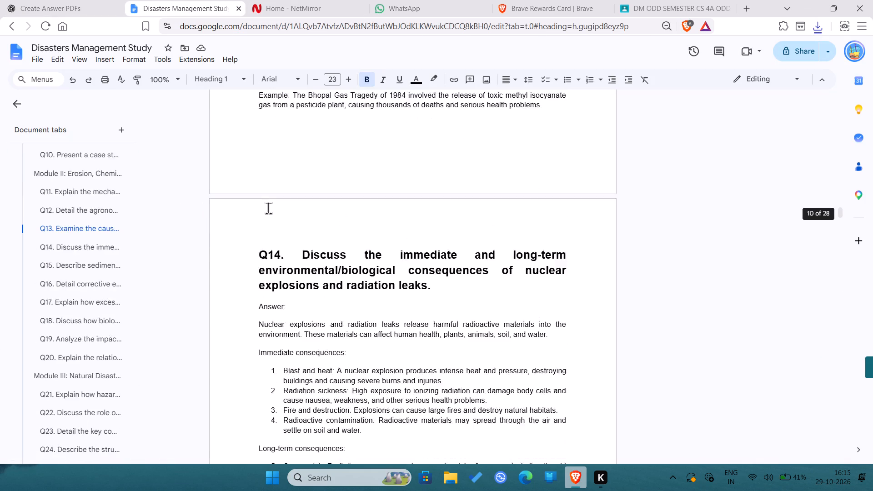
scroll(268, 208, "up", 17)
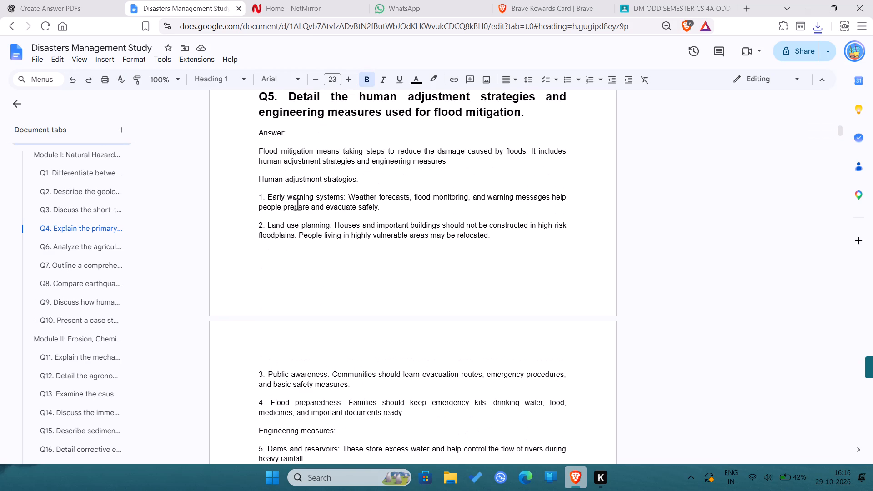
scroll(478, 155, "up", 18)
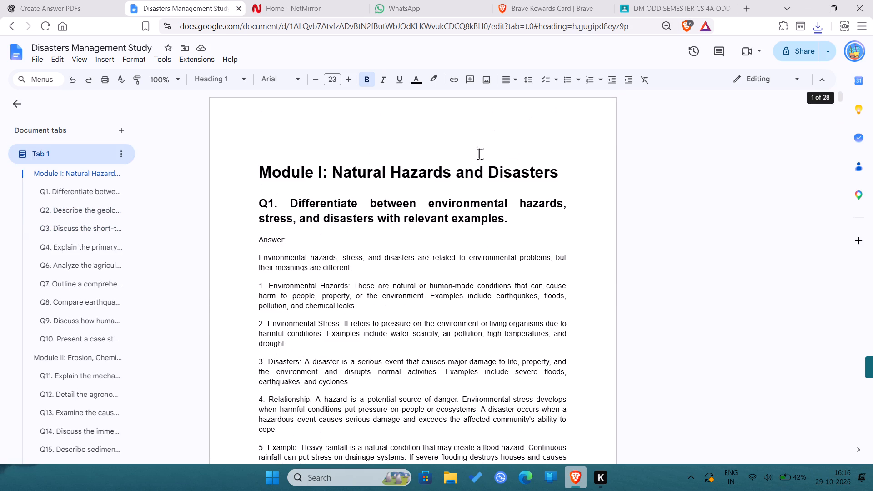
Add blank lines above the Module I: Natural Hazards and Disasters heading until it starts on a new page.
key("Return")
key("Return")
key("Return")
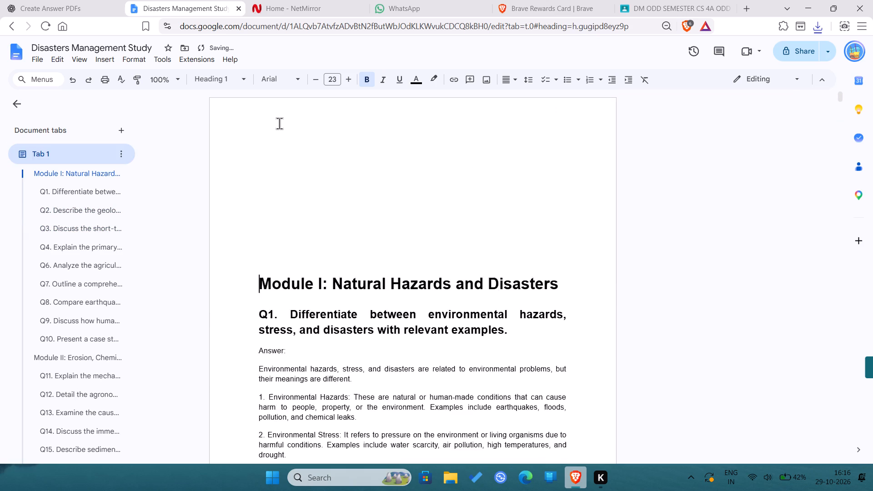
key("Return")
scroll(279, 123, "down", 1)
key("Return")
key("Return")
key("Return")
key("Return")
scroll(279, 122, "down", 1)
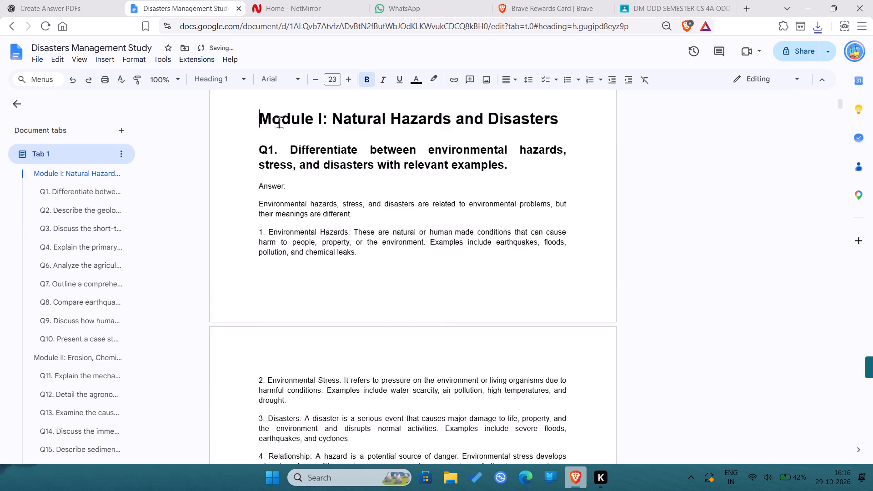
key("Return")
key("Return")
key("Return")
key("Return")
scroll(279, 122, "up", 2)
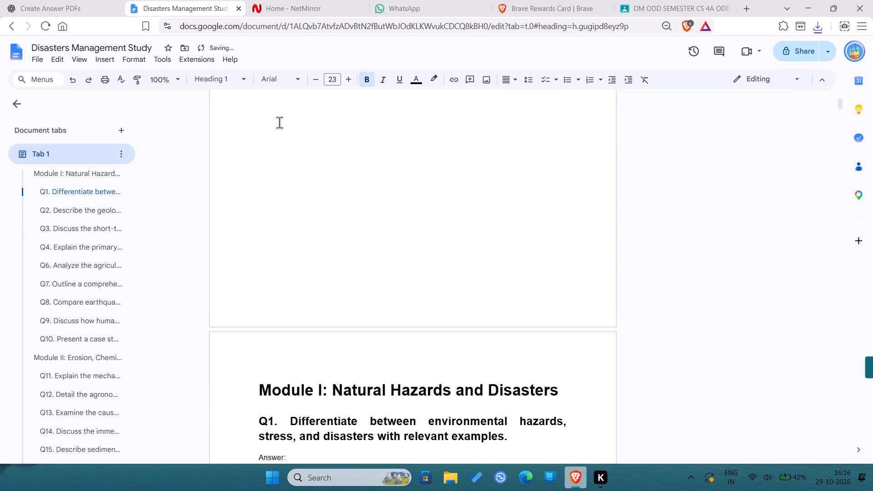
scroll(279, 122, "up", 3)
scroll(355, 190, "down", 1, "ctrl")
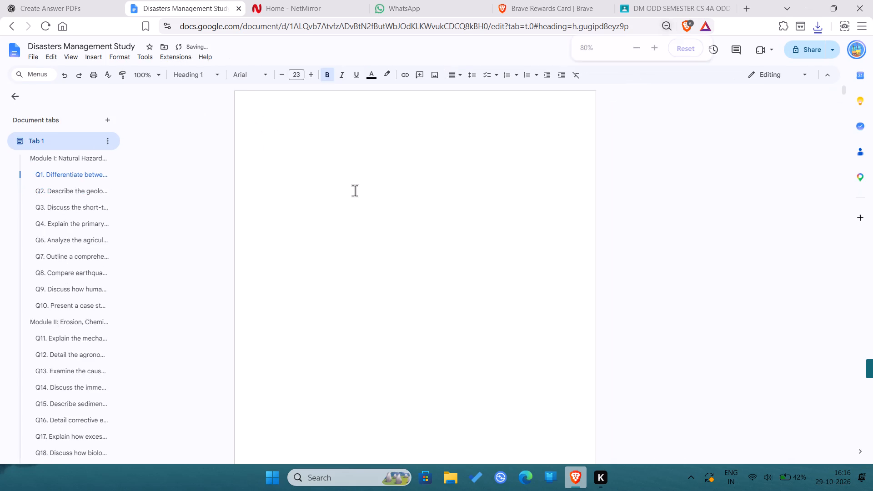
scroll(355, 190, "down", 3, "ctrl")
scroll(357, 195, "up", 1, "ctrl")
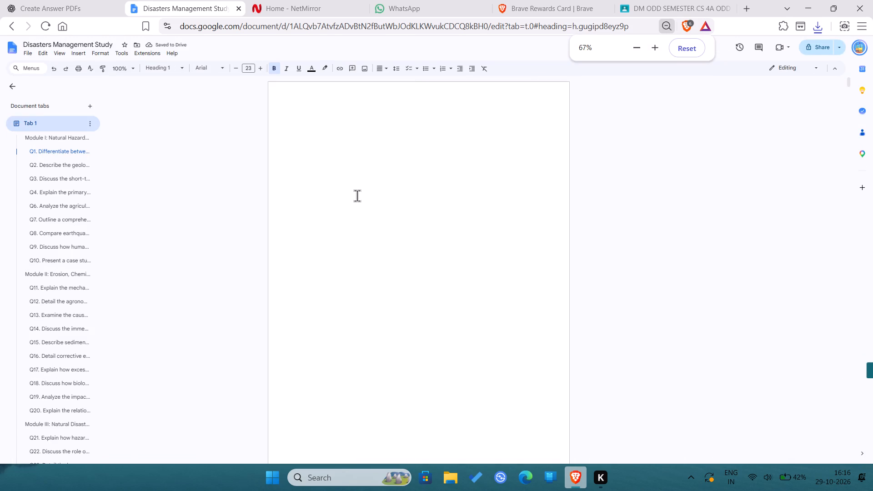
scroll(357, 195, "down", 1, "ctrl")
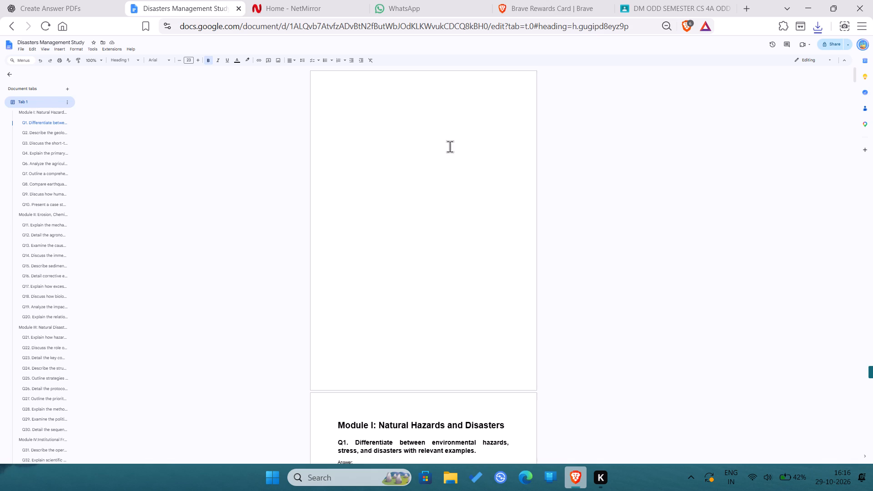
Insert Disaster Management Assignment Cover Page.png from the computer's Downloads folder before the Module I heading.
left_click(60, 49)
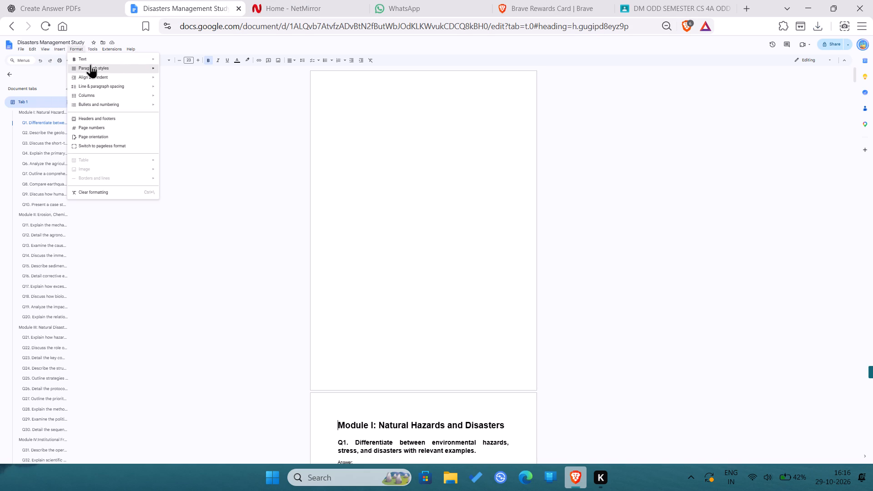
left_click(63, 57)
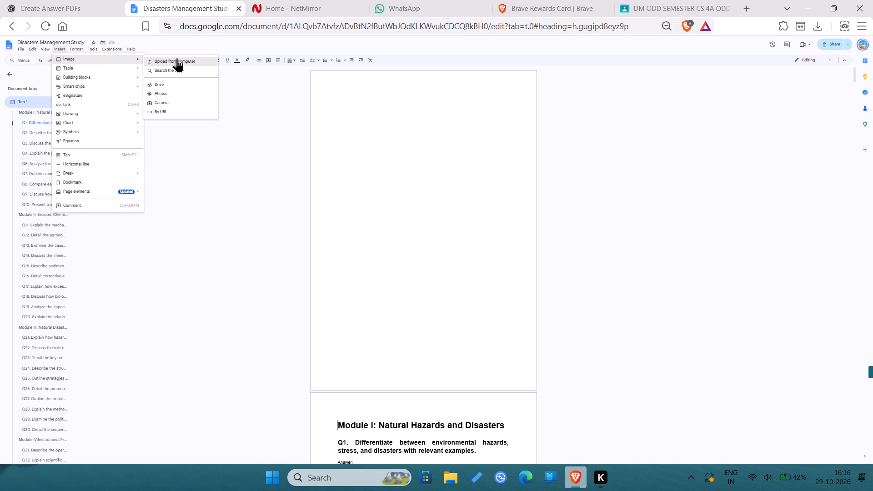
left_click(177, 58)
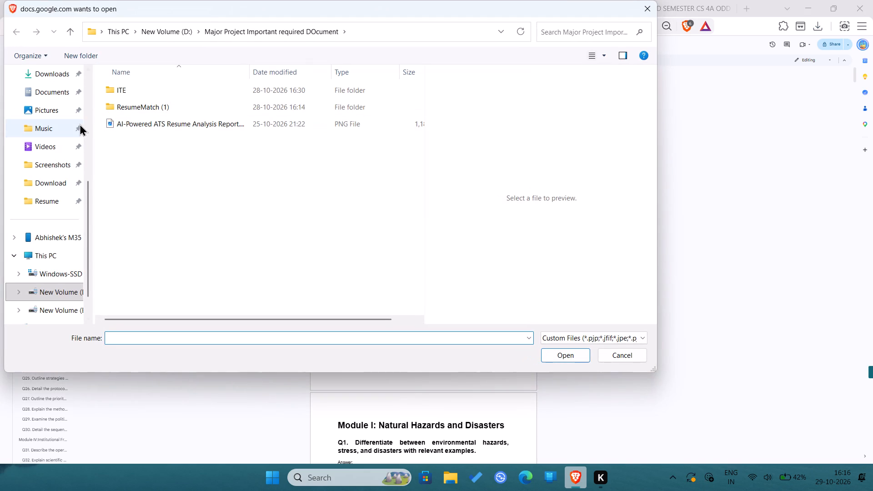
left_click(57, 72)
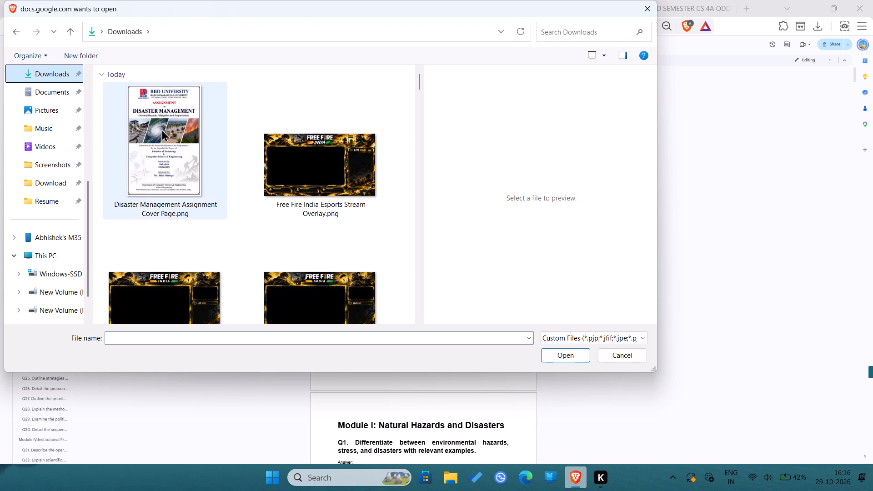
left_click(161, 130)
left_click(562, 350)
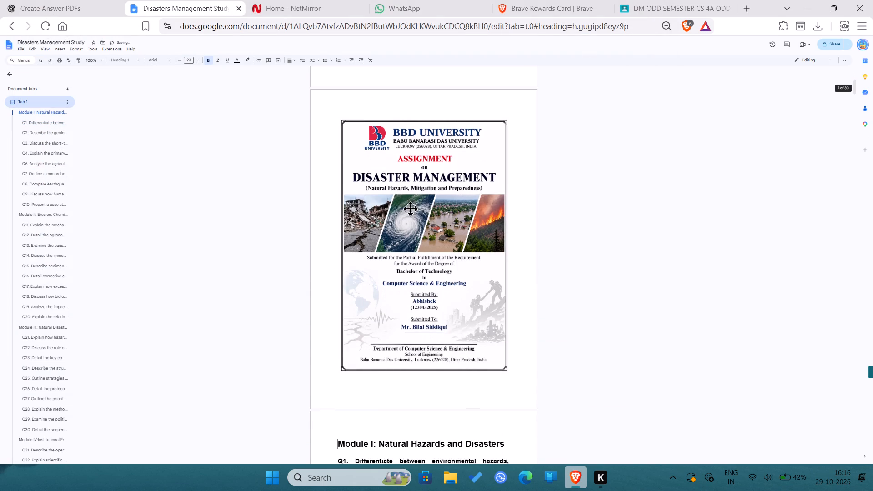
Delete blank lines from the top of the empty first page above the cover image.
scroll(517, 217, "up", 3)
left_click(351, 121)
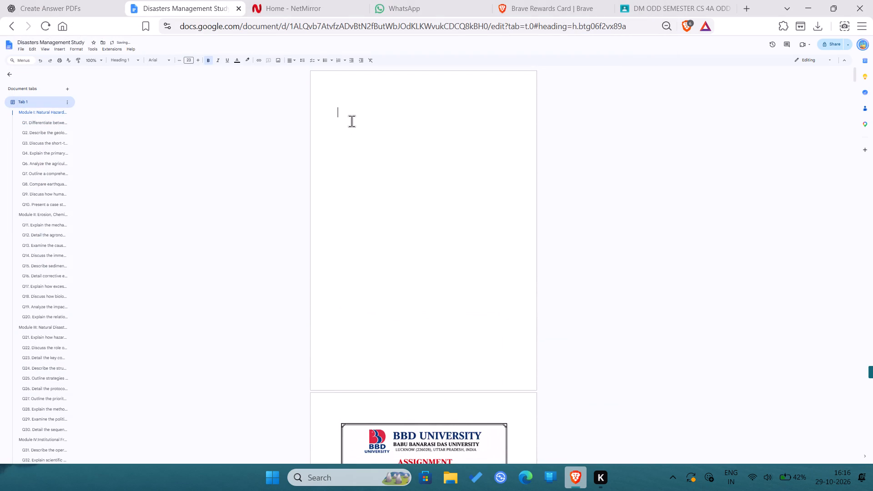
key("Delete")
key("Delete")
key("Delete")
key("Delete")
key("Delete")
key("Delete")
scroll(351, 121, "up", 1)
scroll(351, 121, "down", 2)
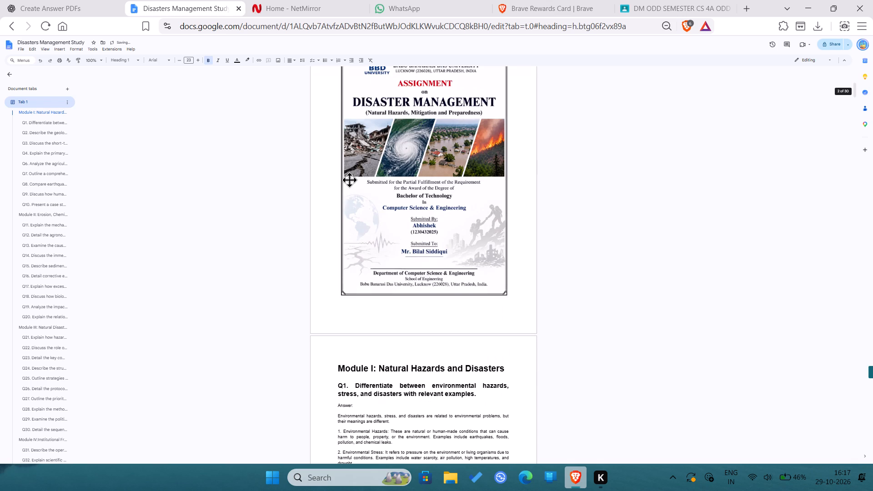
scroll(350, 112, "up", 1)
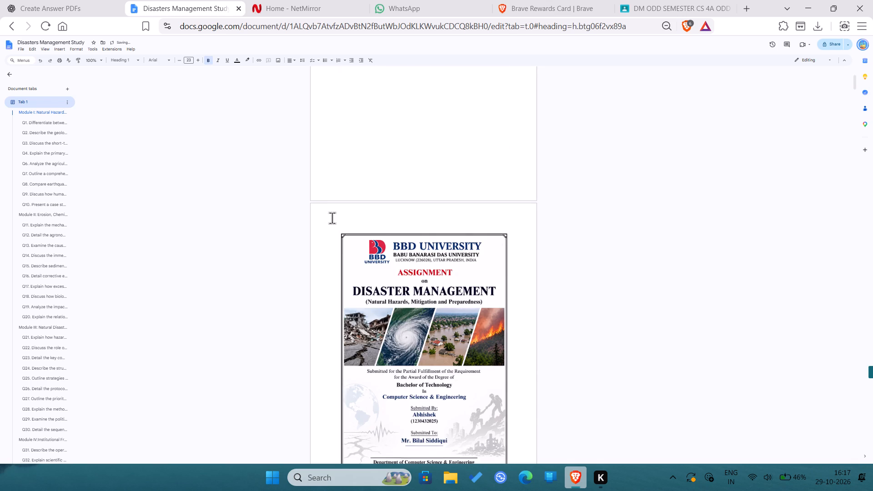
Remove more of the blank lines from the middle of the empty page above the cover image.
left_click(351, 239)
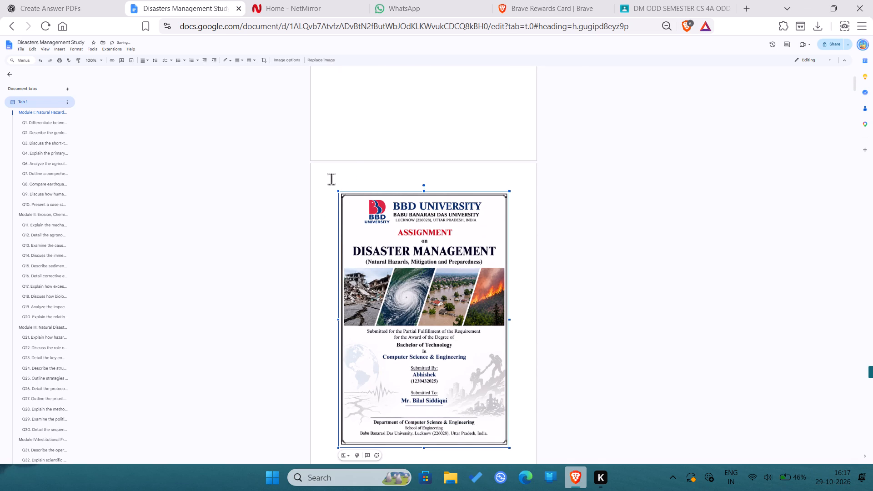
scroll(339, 191, "down", 1)
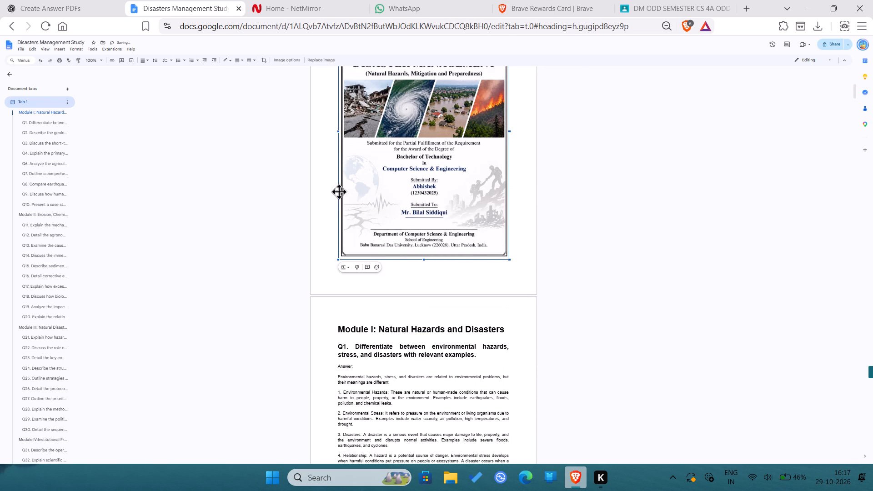
scroll(339, 191, "up", 1)
scroll(342, 118, "up", 1)
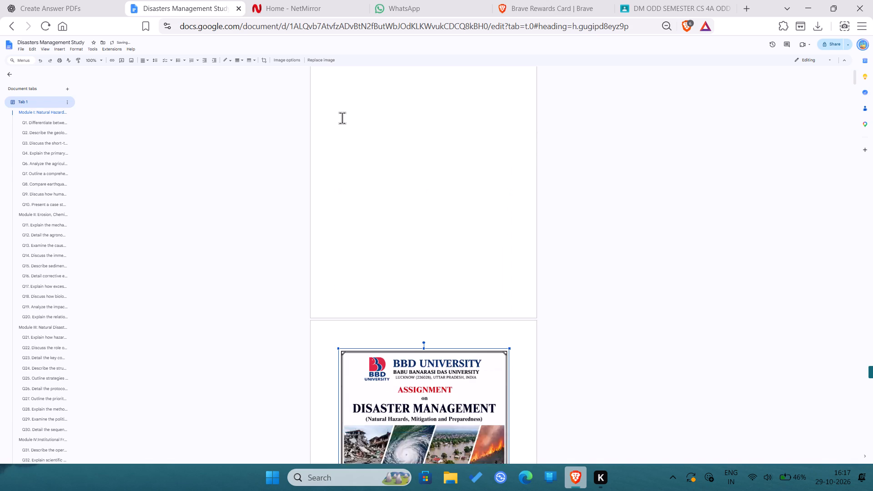
scroll(379, 288, "up", 1)
left_click(358, 331)
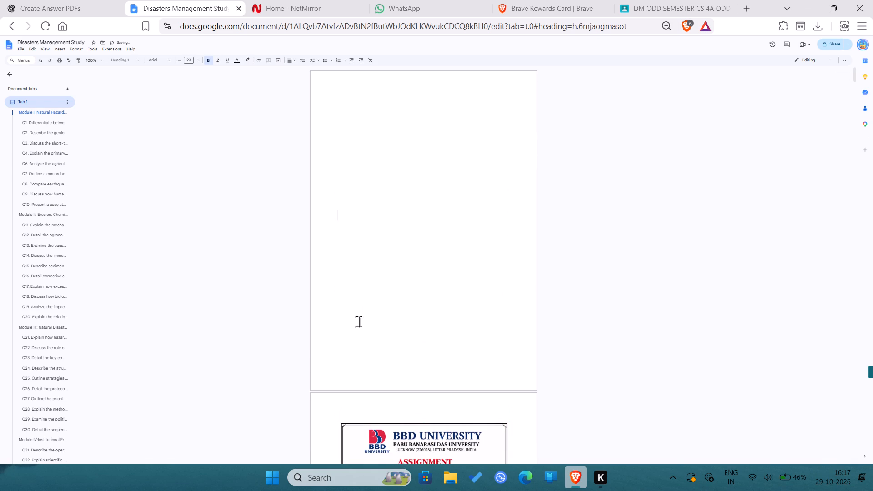
key("BackSpace")
key("BackSpace")
key("BackSpace")
key("BackSpace")
key("BackSpace")
scroll(417, 283, "down", 2)
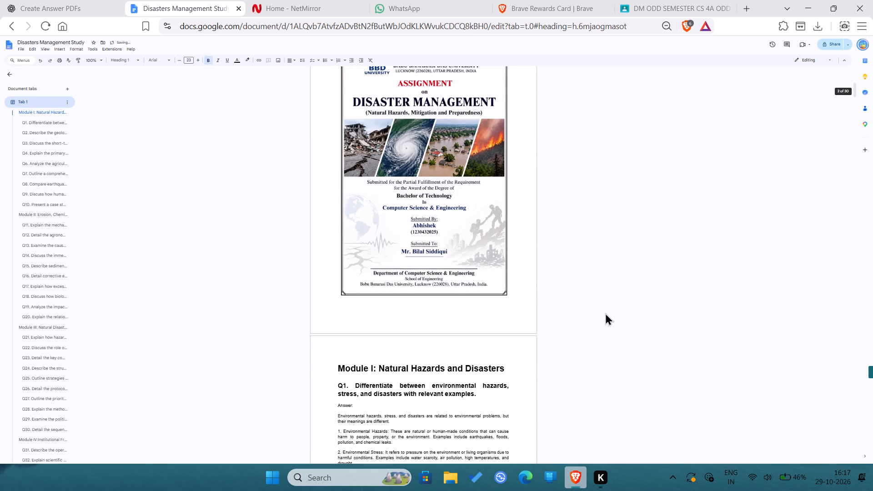
key("BackSpace")
key("BackSpace")
Move the cover image to the top of the first page, removing the leftover blank lines above the Module I heading.
left_click(439, 220)
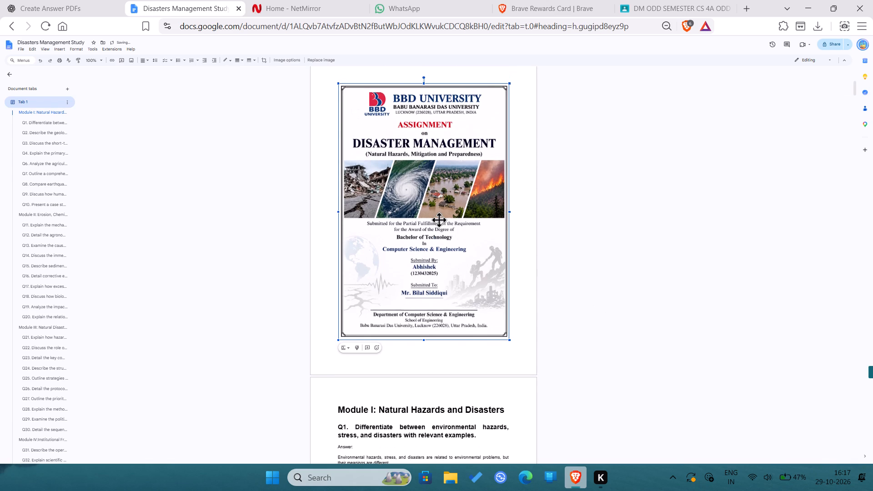
key("ctrl+x")
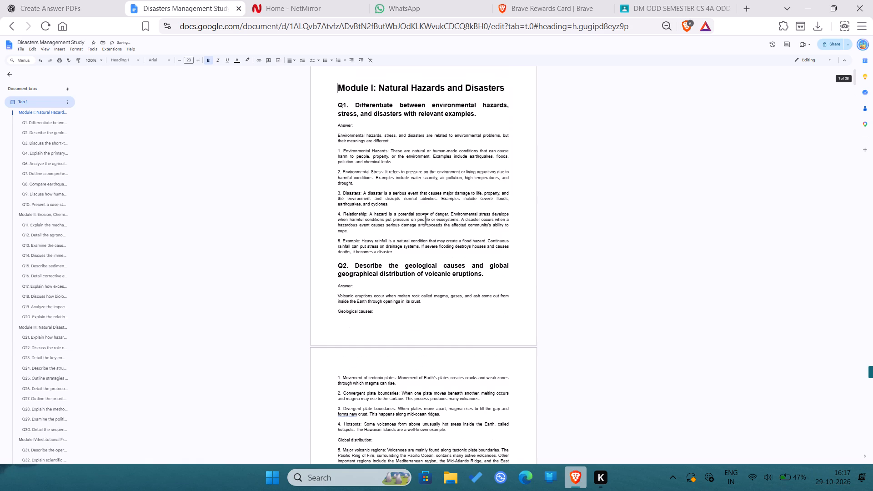
scroll(413, 216, "up", 2)
scroll(358, 99, "up", 2)
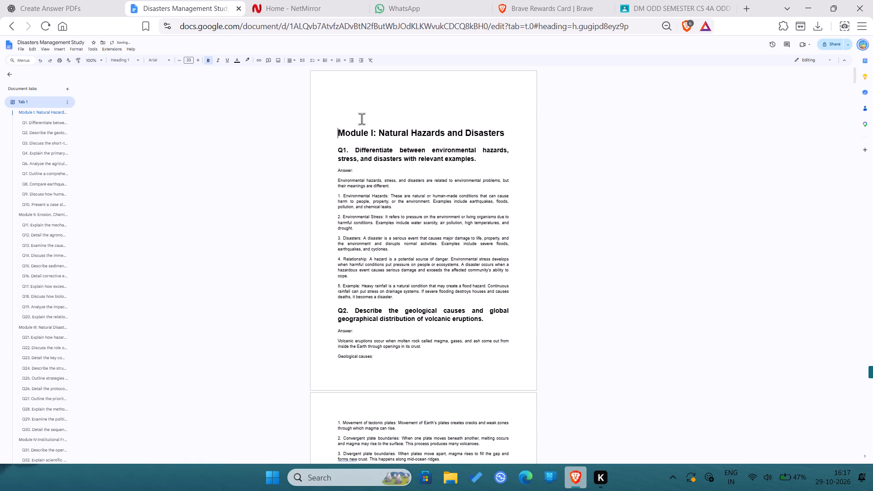
key("BackSpace")
key("BackSpace")
key("BackSpace")
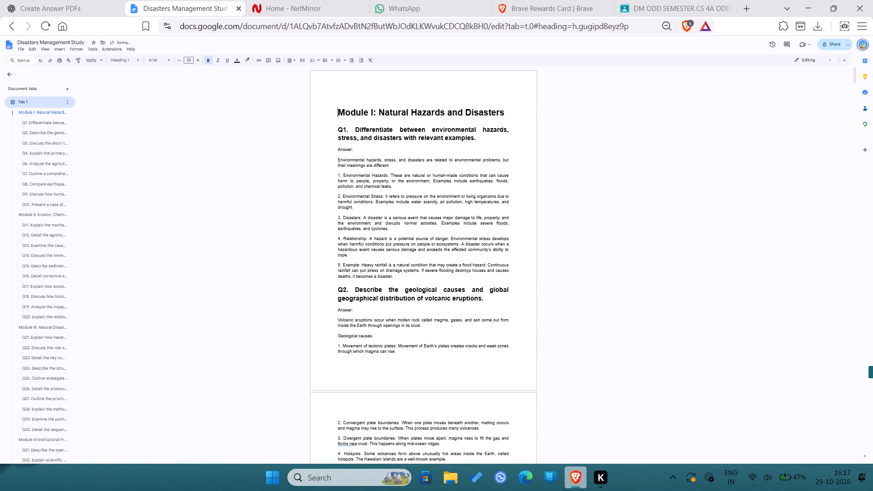
key("ctrl+v")
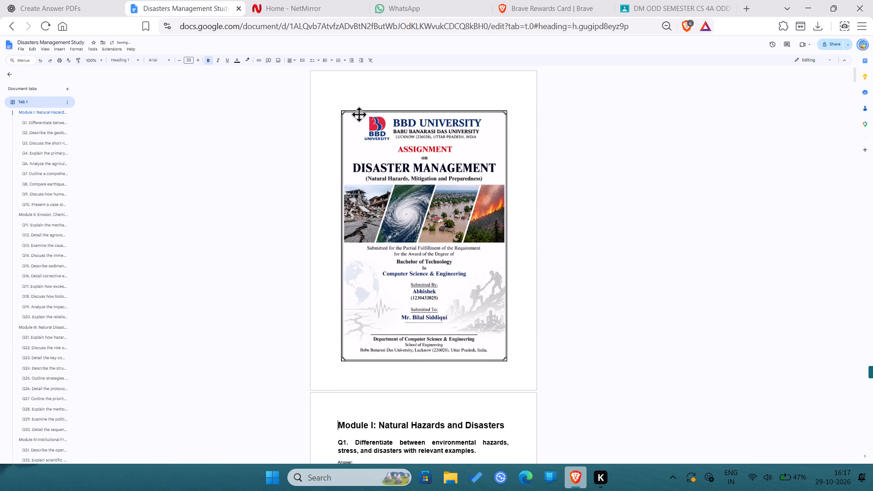
Enlarge the cover image proportionally so it fills more of the first page.
left_click(359, 114)
left_click_drag(374, 136, 351, 110)
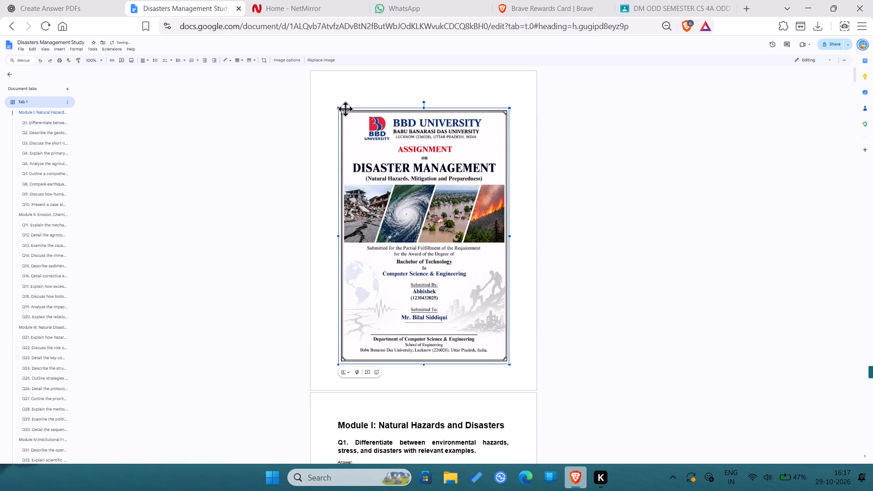
left_click_drag(336, 107, 321, 80)
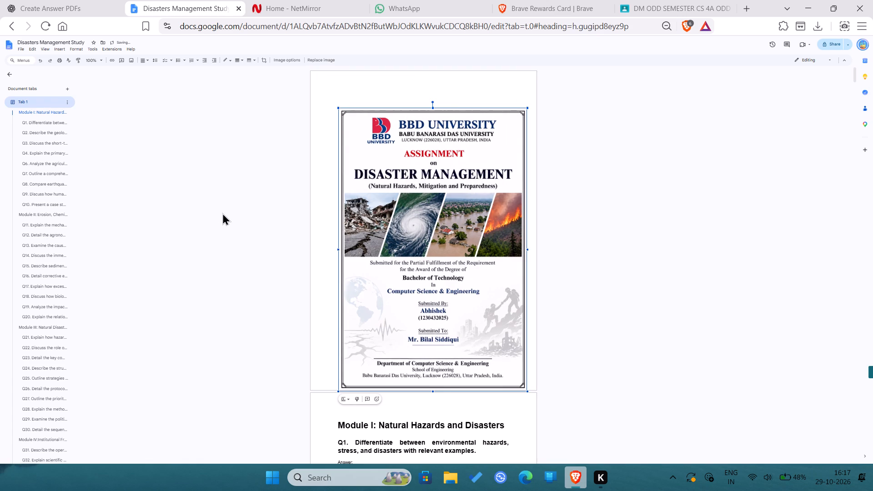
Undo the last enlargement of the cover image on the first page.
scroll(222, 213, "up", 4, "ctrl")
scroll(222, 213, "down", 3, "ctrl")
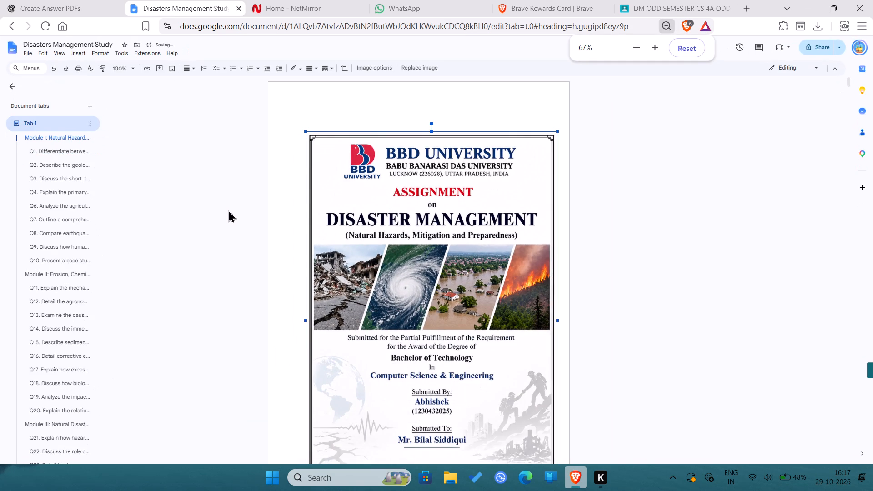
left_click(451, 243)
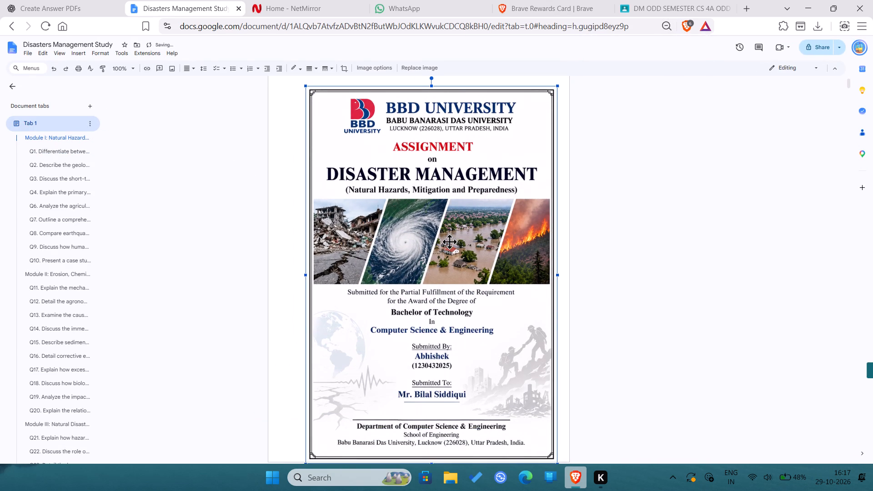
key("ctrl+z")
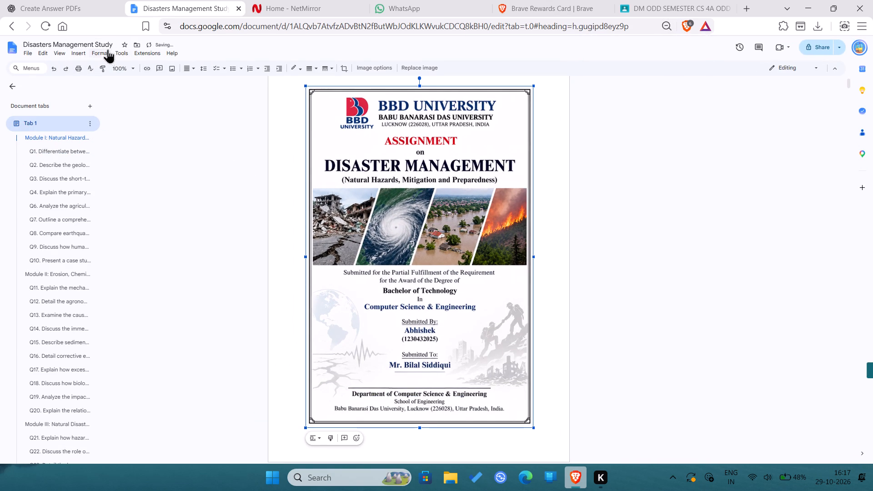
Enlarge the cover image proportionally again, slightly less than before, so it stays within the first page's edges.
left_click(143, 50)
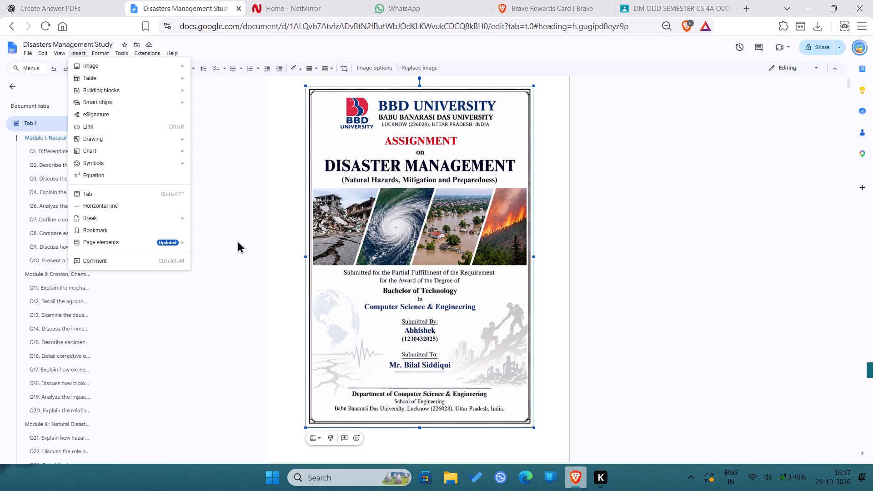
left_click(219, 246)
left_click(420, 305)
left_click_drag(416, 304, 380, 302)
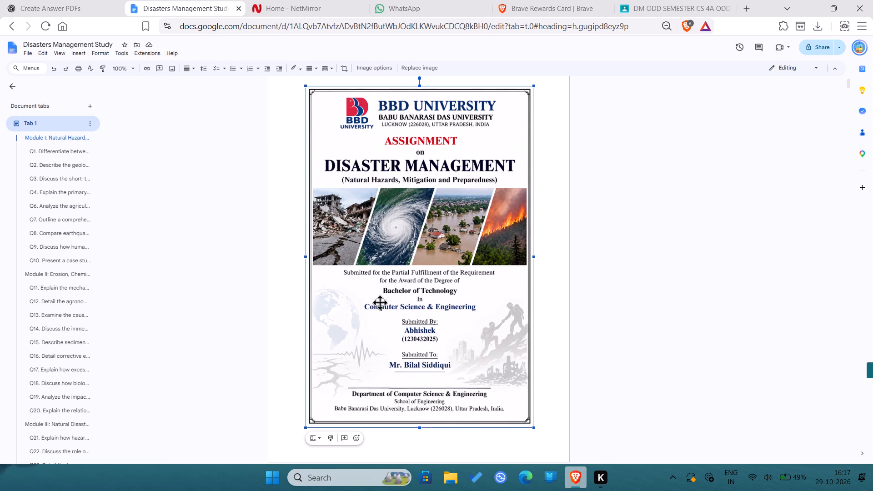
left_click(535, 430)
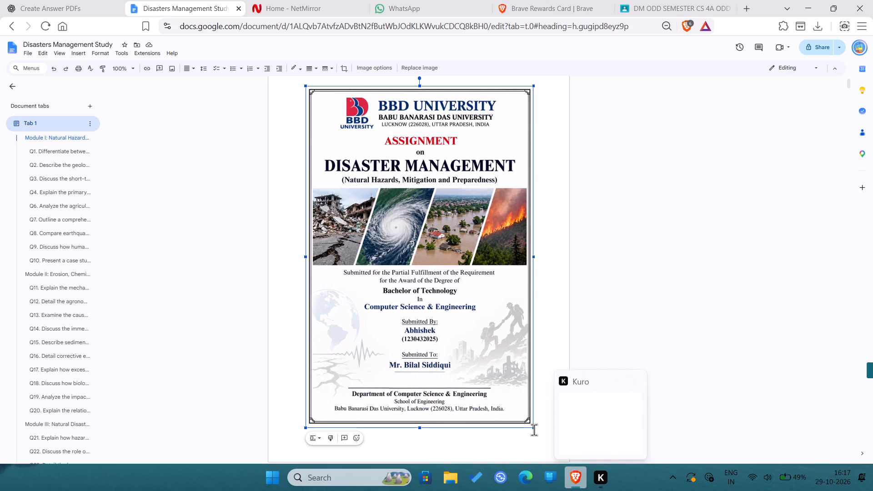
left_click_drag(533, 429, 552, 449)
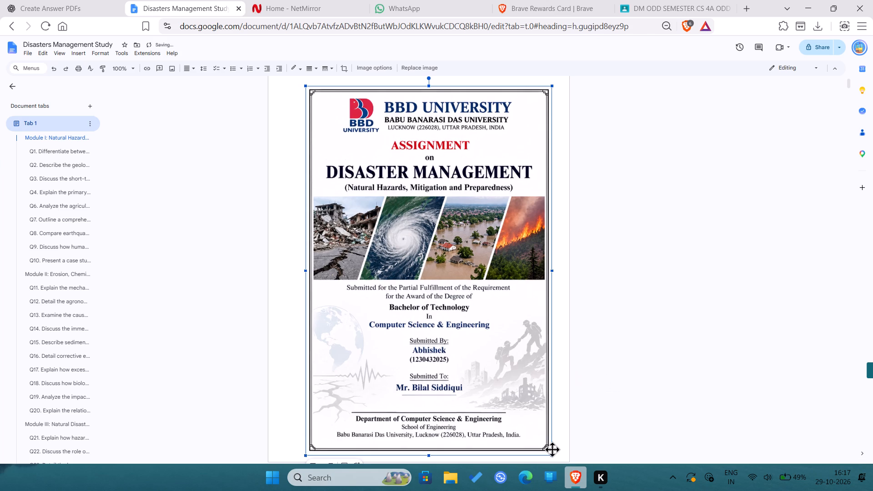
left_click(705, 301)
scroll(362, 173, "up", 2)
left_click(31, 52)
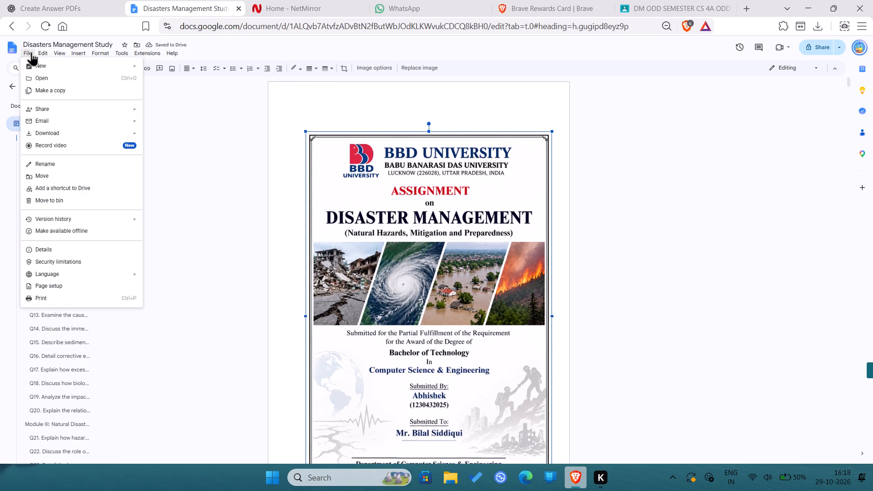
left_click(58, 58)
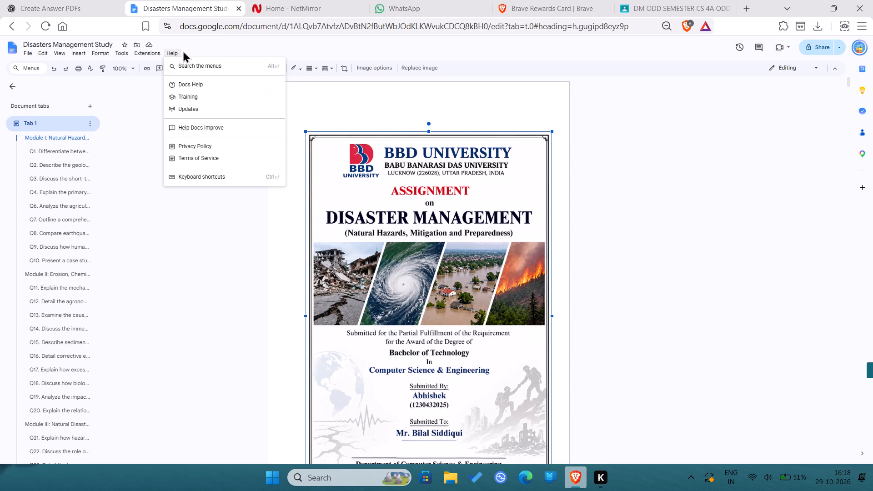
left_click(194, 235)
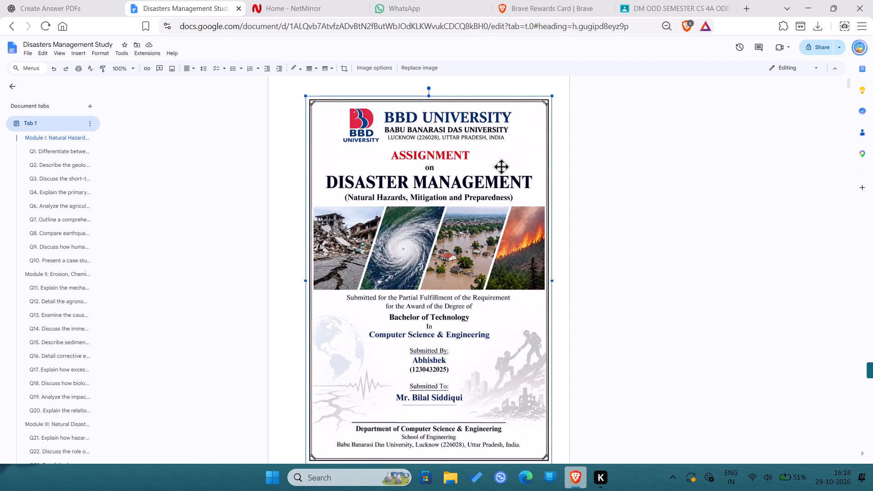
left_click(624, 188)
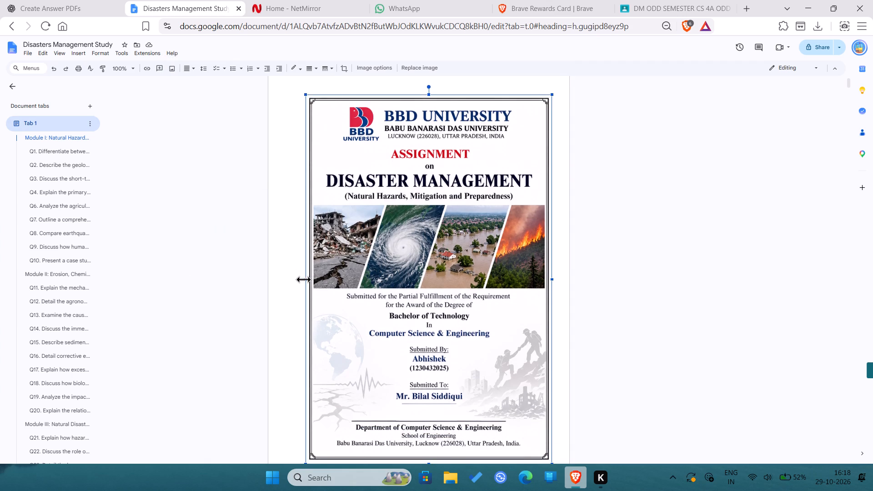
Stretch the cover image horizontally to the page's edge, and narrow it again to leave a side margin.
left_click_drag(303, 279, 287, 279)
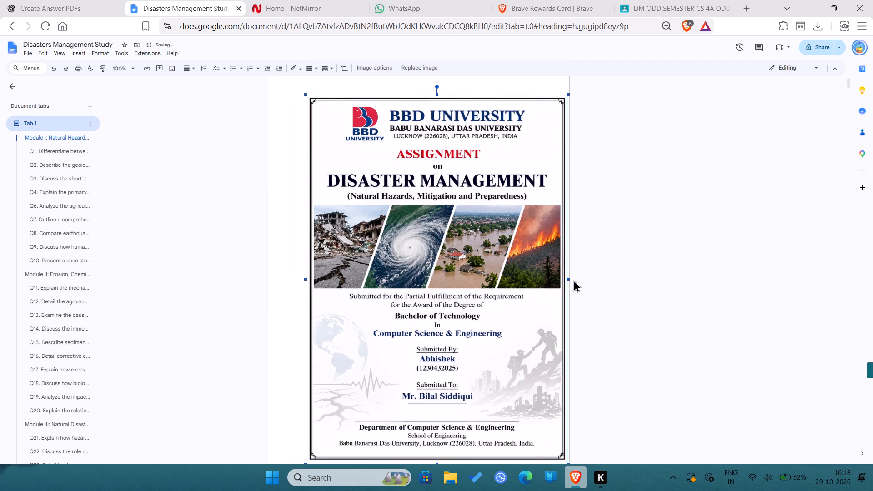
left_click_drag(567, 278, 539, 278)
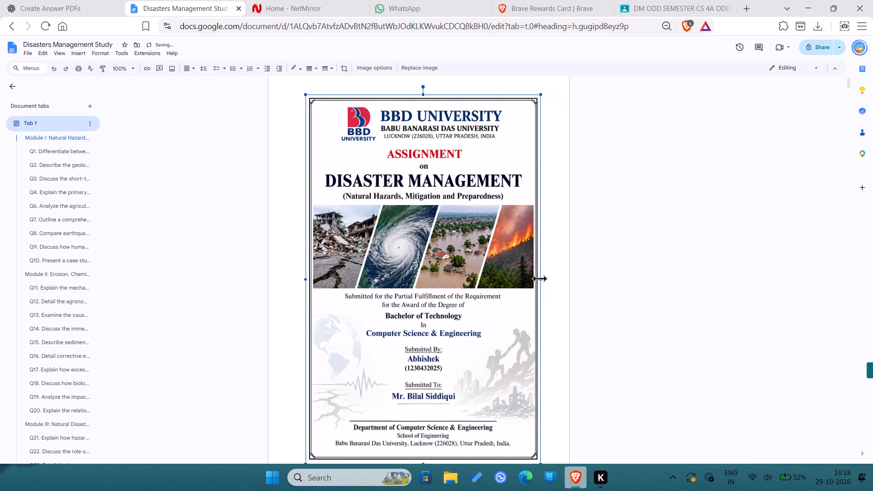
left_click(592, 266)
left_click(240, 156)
Remove the cover image above the Module I heading so the document starts with that heading.
scroll(268, 151, "down", 1)
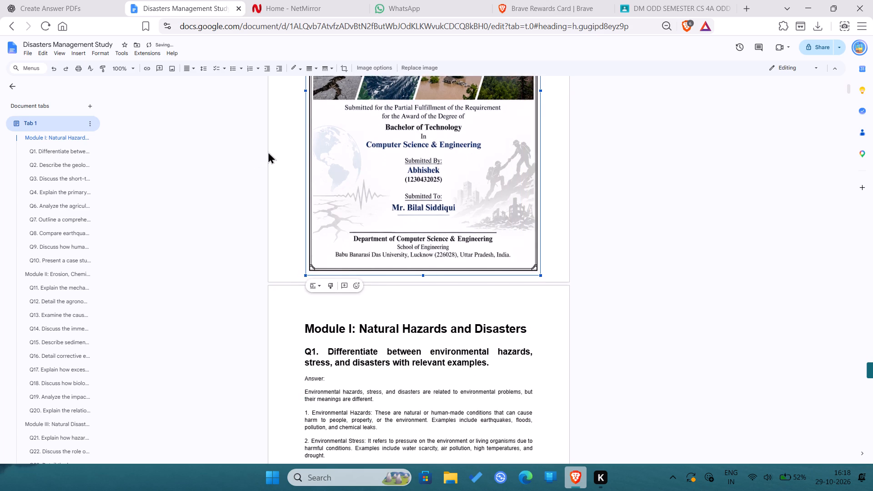
left_click(303, 317)
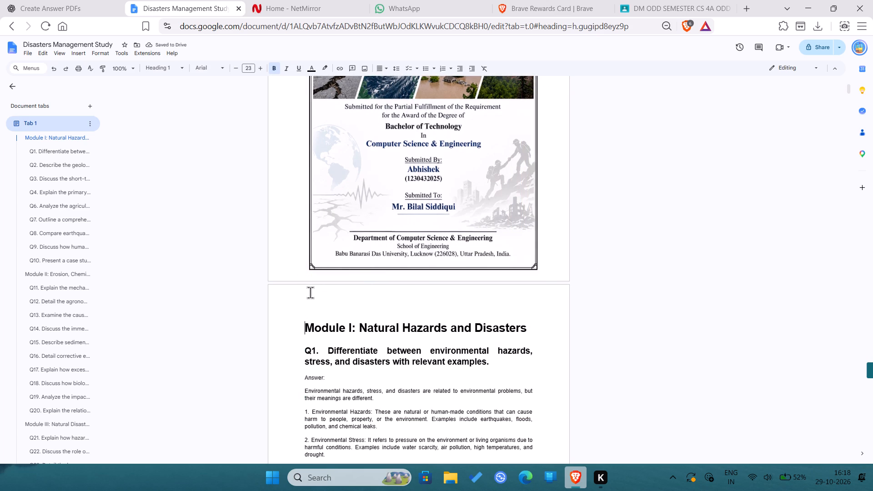
key("BackSpace")
scroll(276, 233, "up", 2)
left_click(194, 182)
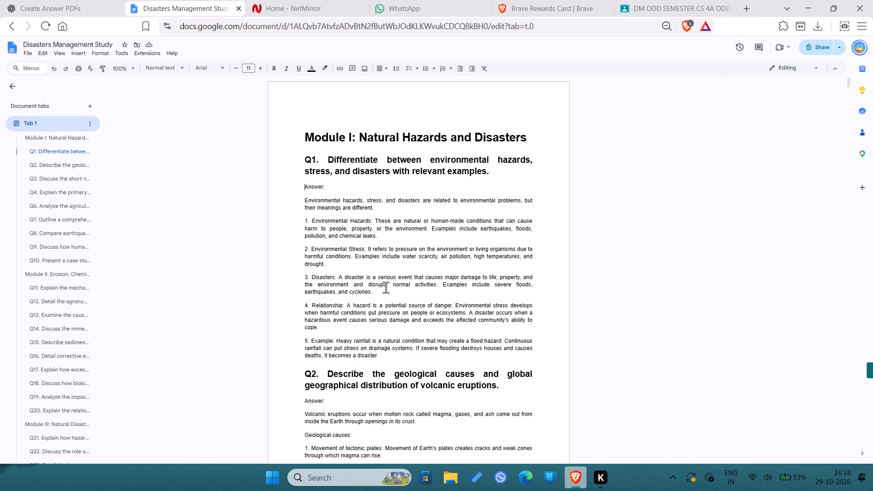
Search the web for "img to pdf" in a new tab and open iLovePDF's JPG to PDF converter.
left_click(742, 0)
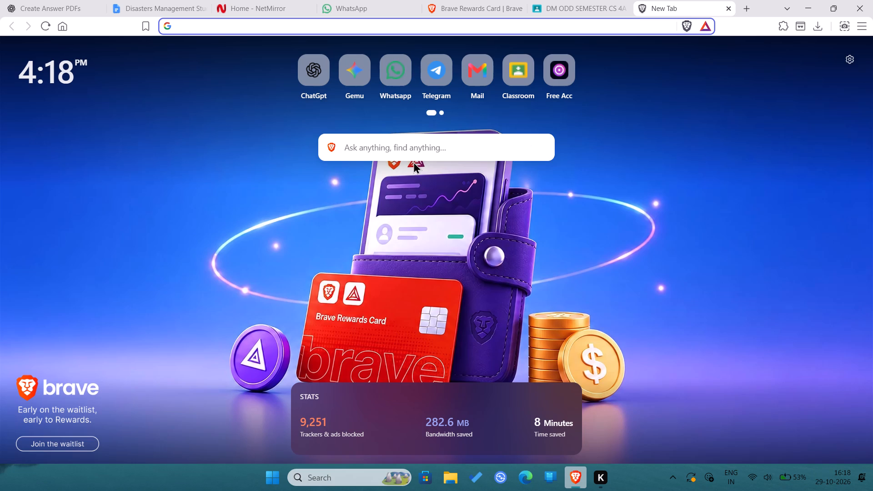
type("img to pdf")
key("space")
key("Return")
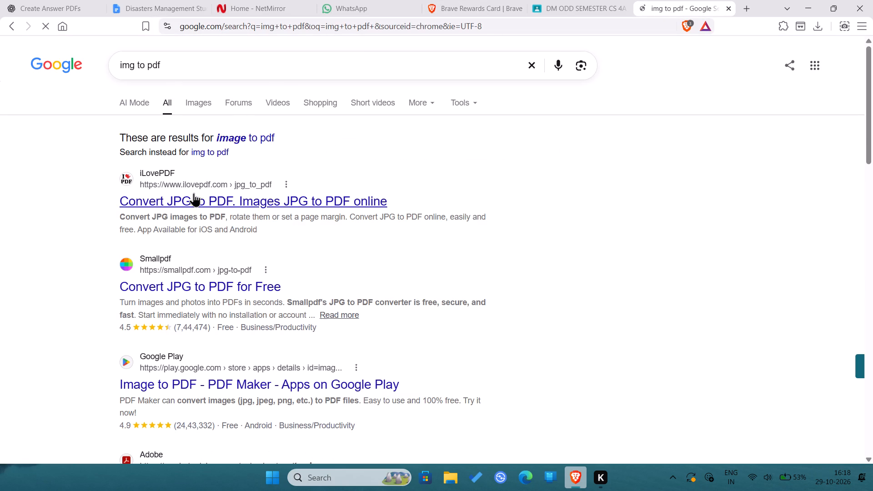
left_click(194, 193)
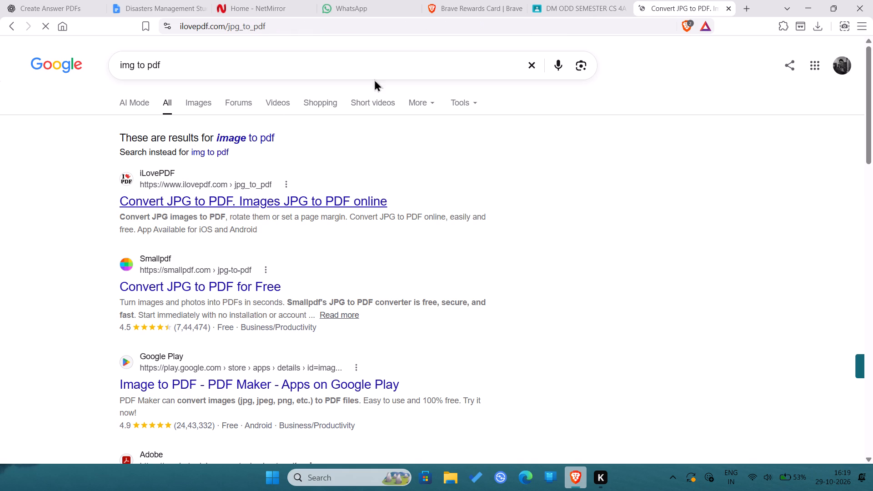
Search the web for "pdf merge" in another new tab and open iLovePDF's Merge PDF page.
left_click(743, 5)
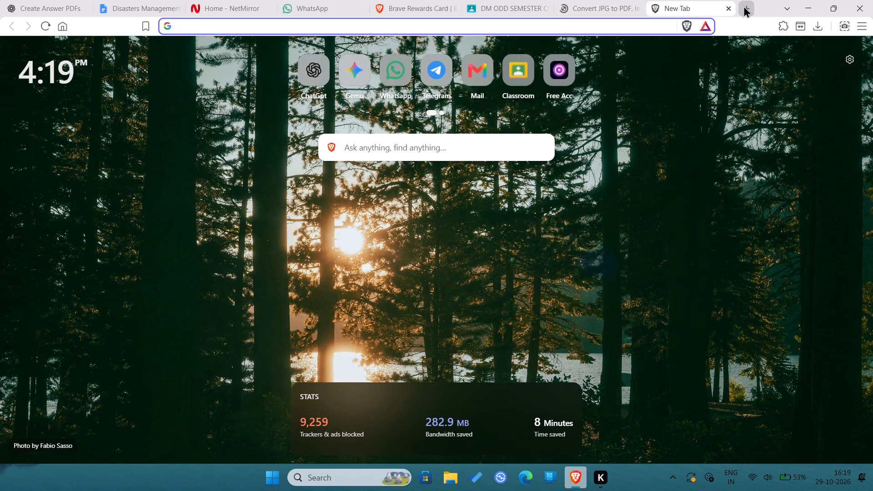
type("pdf merge")
key("space")
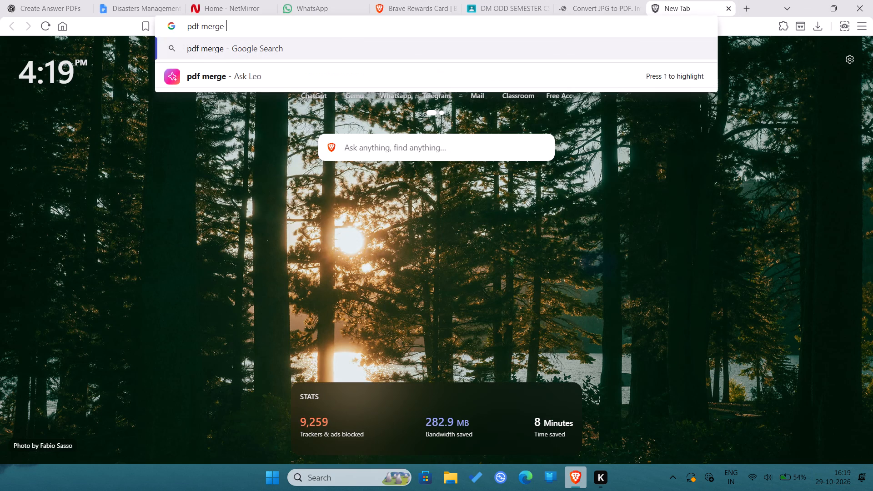
key("Return")
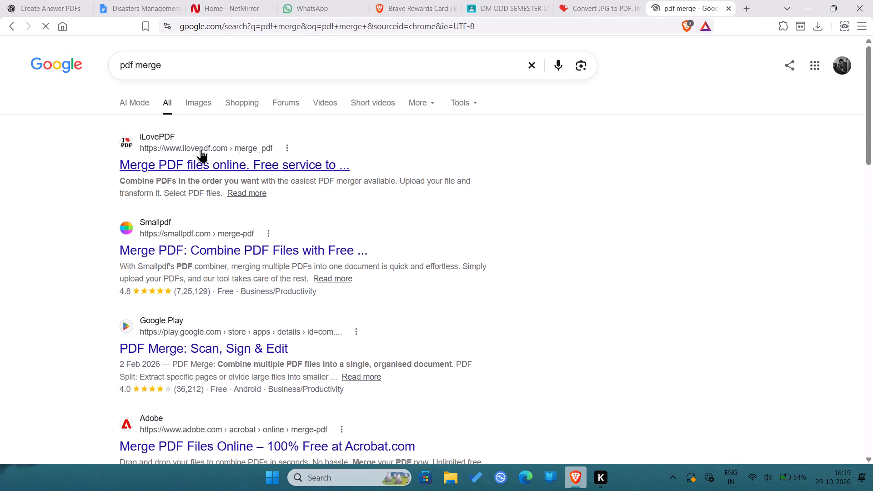
left_click(197, 151)
Add Disaster Management Assignment Cover Page.png from Downloads to the JPG to PDF converter.
left_click(591, 0)
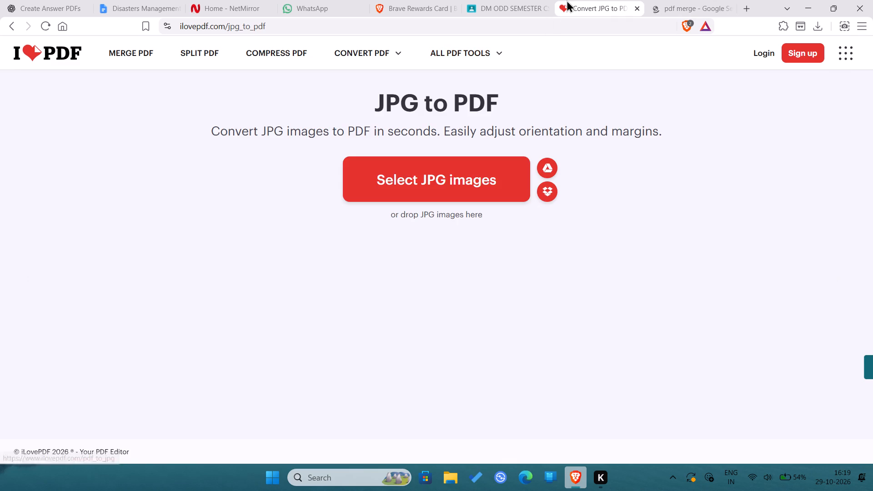
left_click(439, 186)
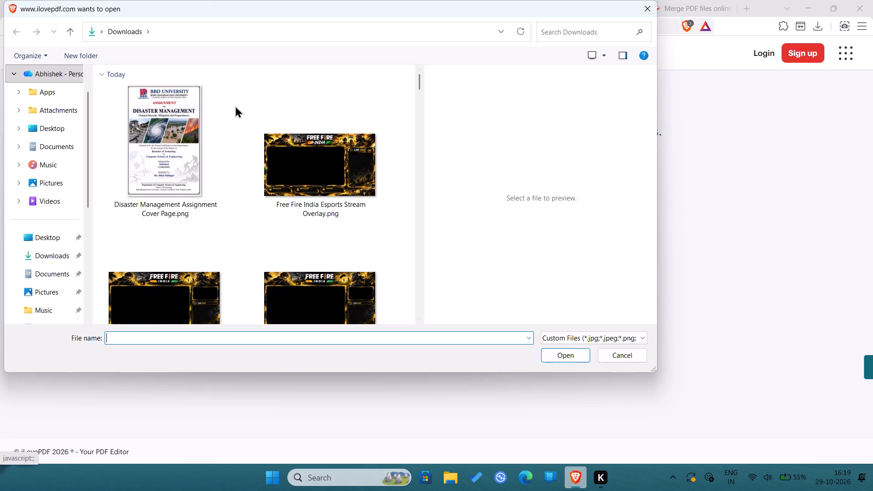
left_click(148, 144)
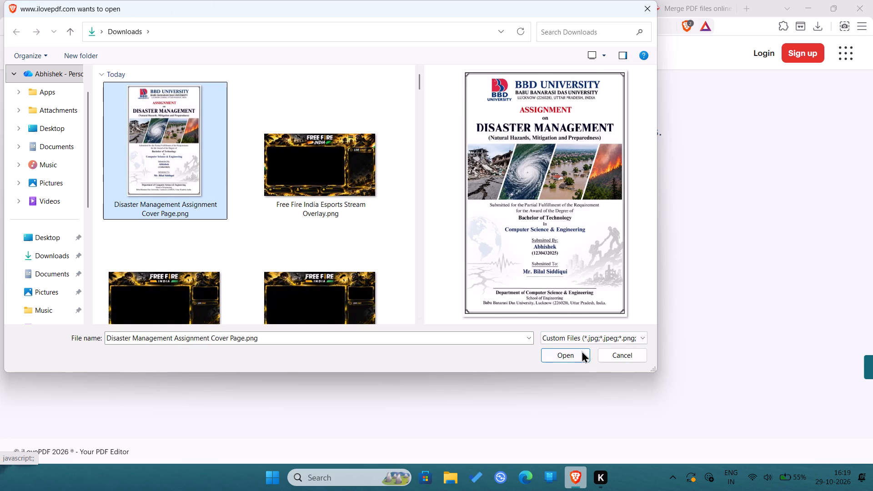
left_click(577, 351)
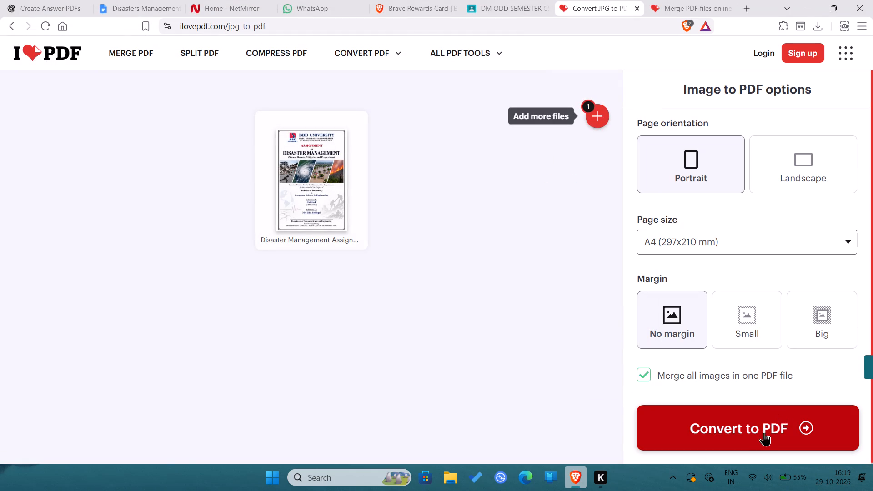
Try the small and big margin options, settle on no margin, and start converting the cover image to PDF.
left_click(725, 320)
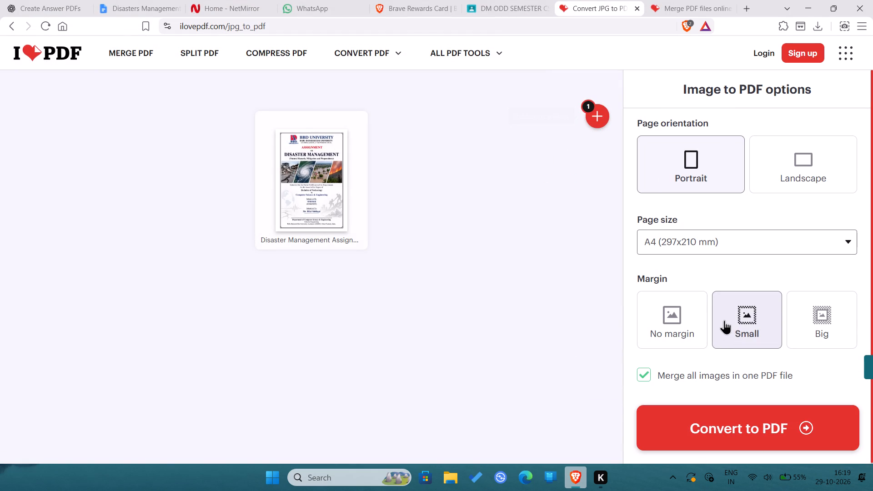
left_click(825, 318)
left_click(670, 318)
left_click(726, 417)
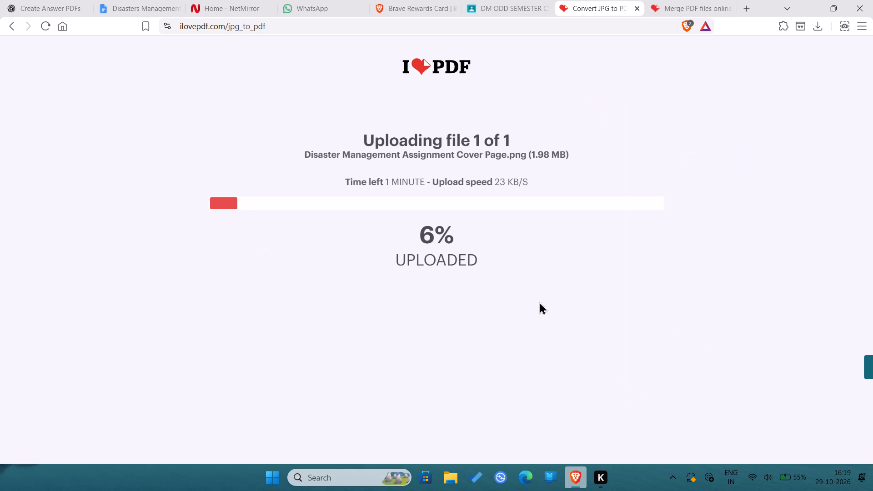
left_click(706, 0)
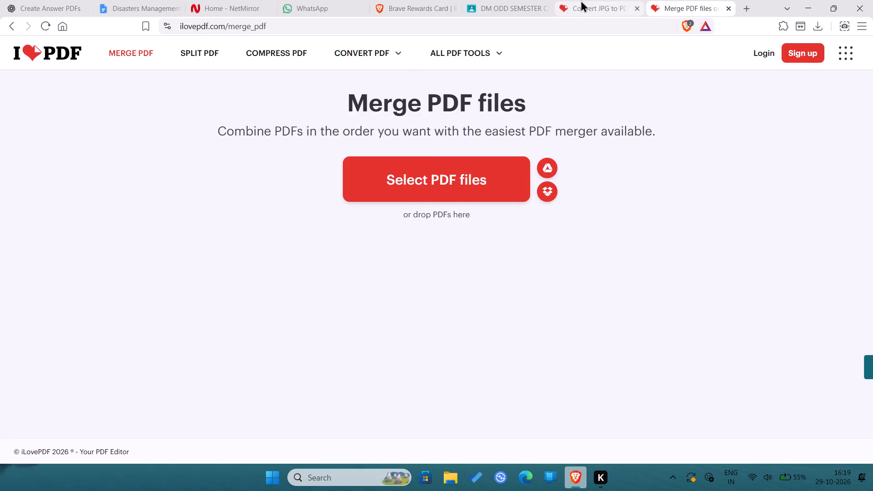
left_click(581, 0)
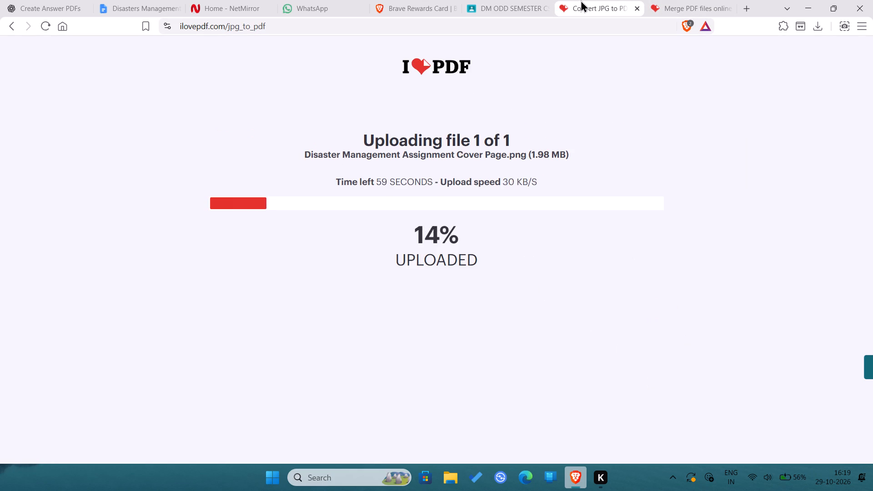
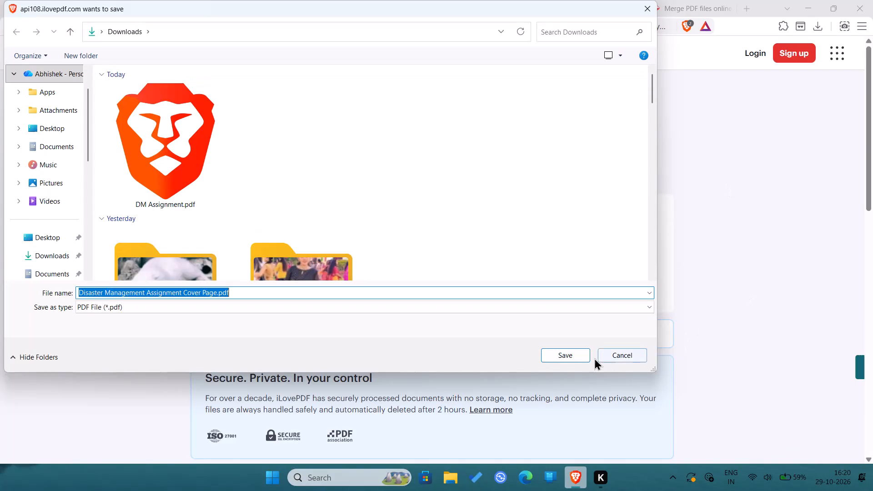
Save the converted cover as Disaster Management Assignment Cover Page.pdf in the Downloads folder.
left_click(577, 356)
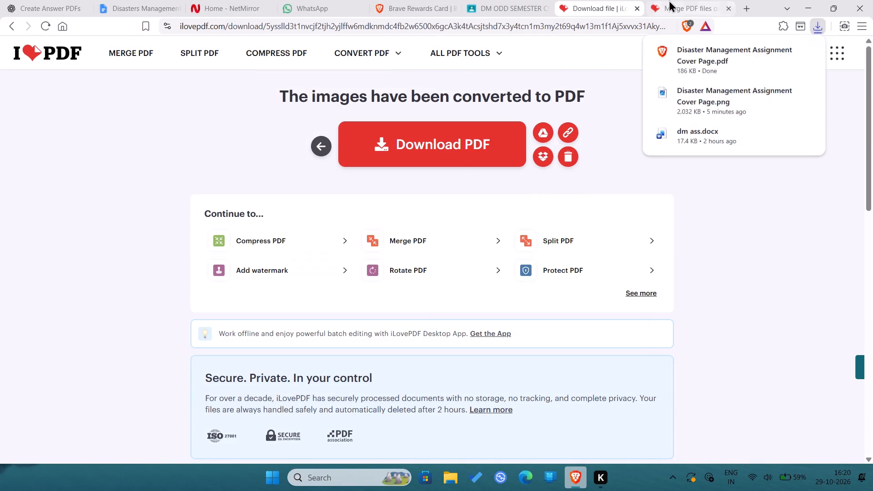
Add Disaster Management Assignment Cover Page.pdf and DM Assignment.pdf from Downloads to iLovePDF's Merge PDF page.
left_click(677, 0)
left_click(460, 165)
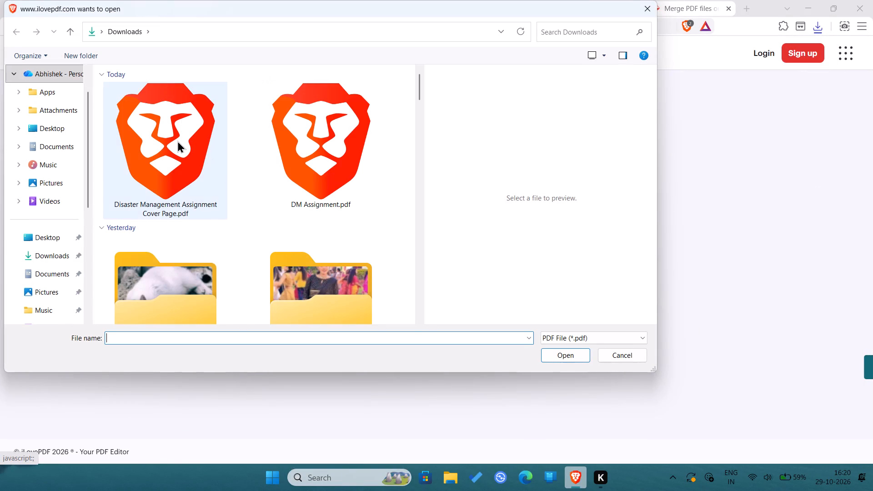
left_click_drag(398, 179, 179, 176)
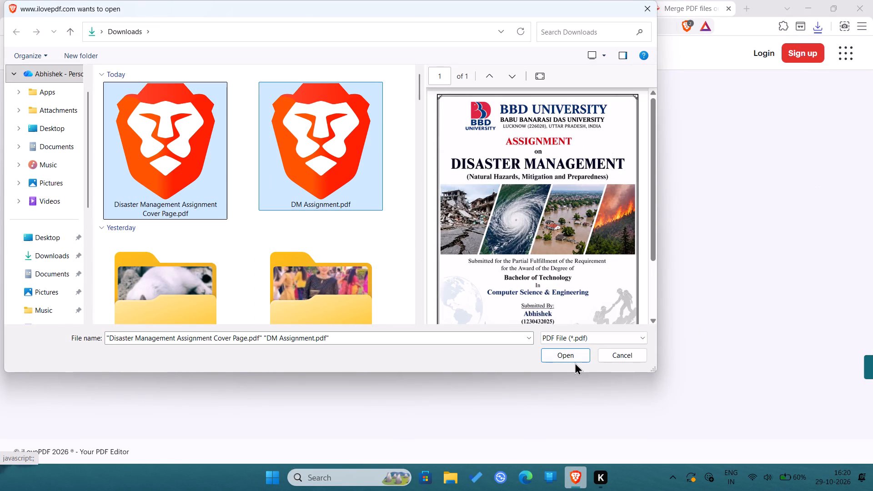
left_click(573, 360)
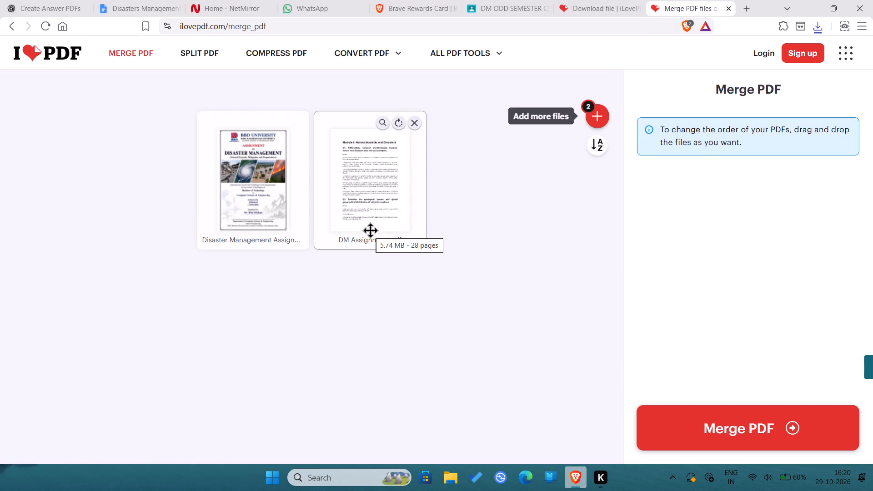
Merge the two PDFs with the cover page placed before DM Assignment.pdf.
left_click(265, 186)
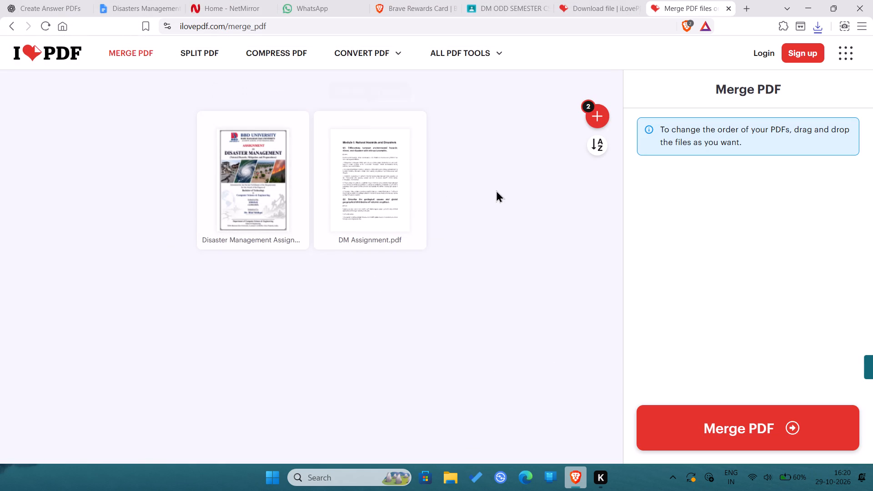
left_click(496, 190)
left_click(755, 425)
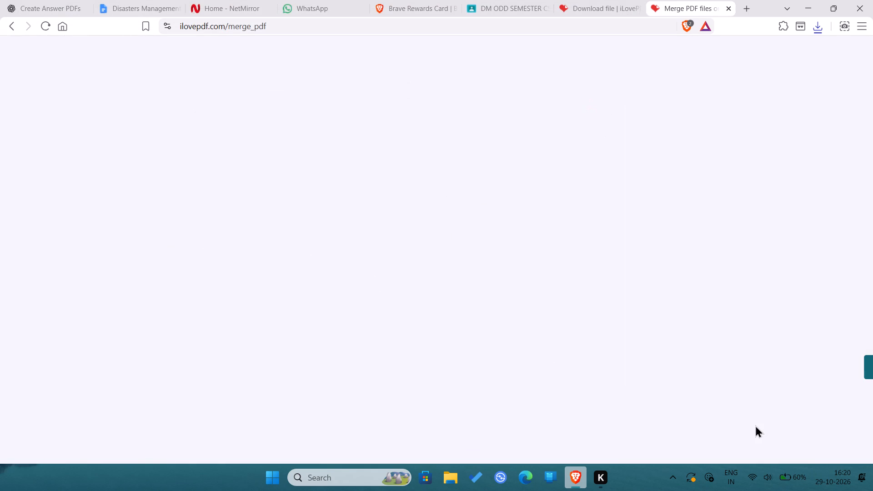
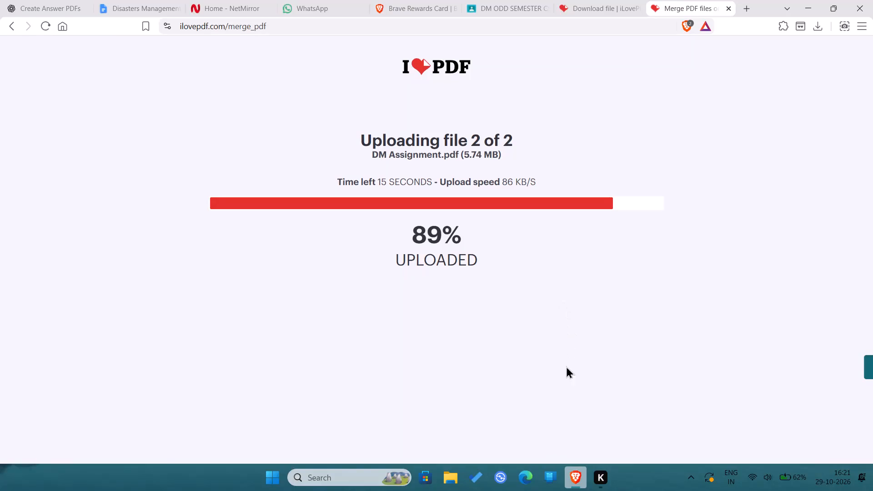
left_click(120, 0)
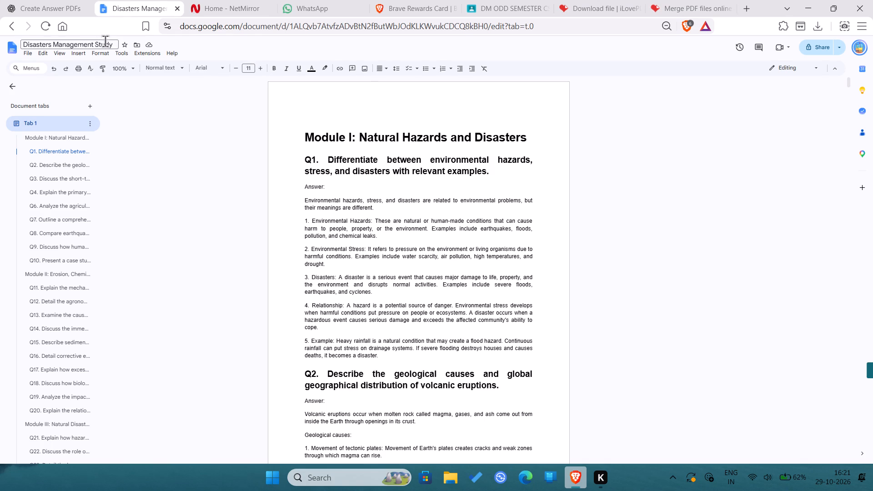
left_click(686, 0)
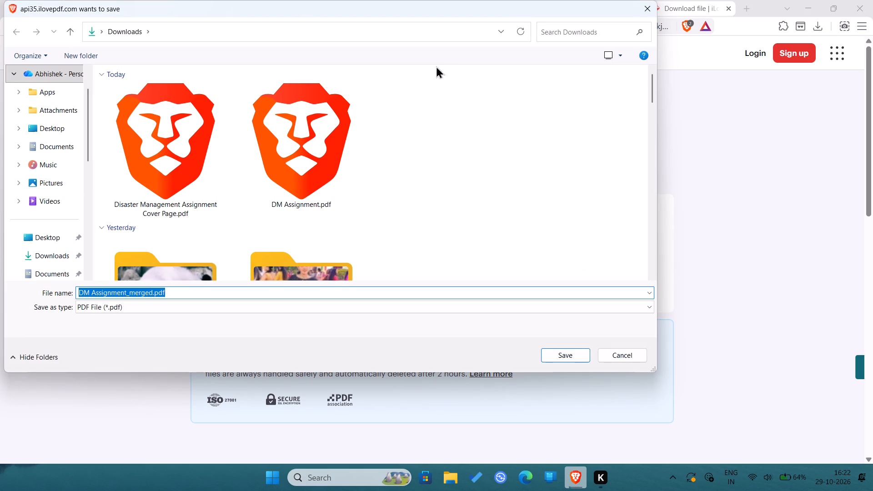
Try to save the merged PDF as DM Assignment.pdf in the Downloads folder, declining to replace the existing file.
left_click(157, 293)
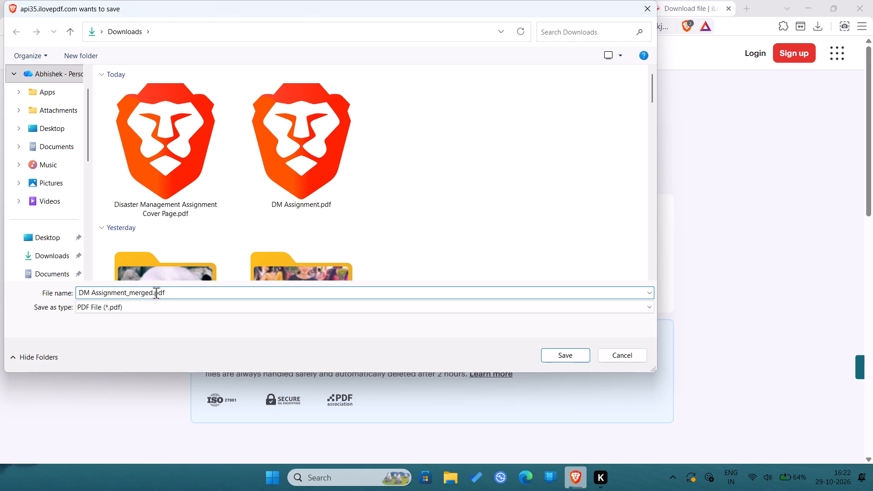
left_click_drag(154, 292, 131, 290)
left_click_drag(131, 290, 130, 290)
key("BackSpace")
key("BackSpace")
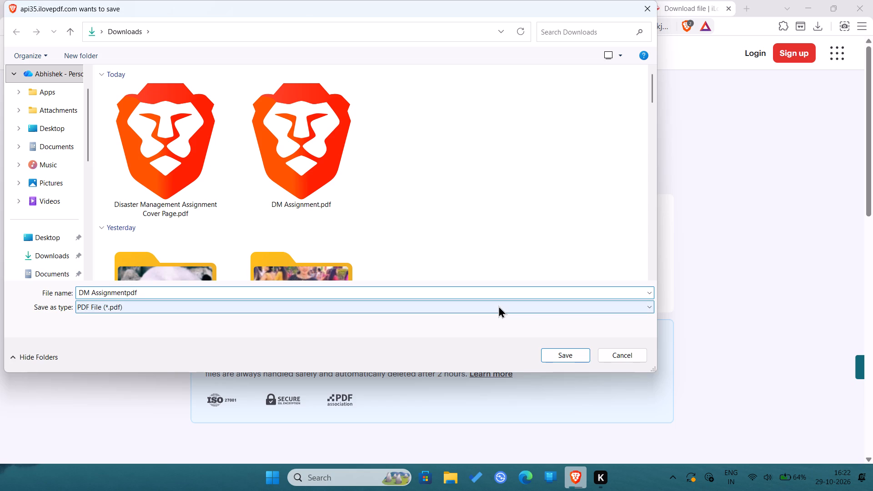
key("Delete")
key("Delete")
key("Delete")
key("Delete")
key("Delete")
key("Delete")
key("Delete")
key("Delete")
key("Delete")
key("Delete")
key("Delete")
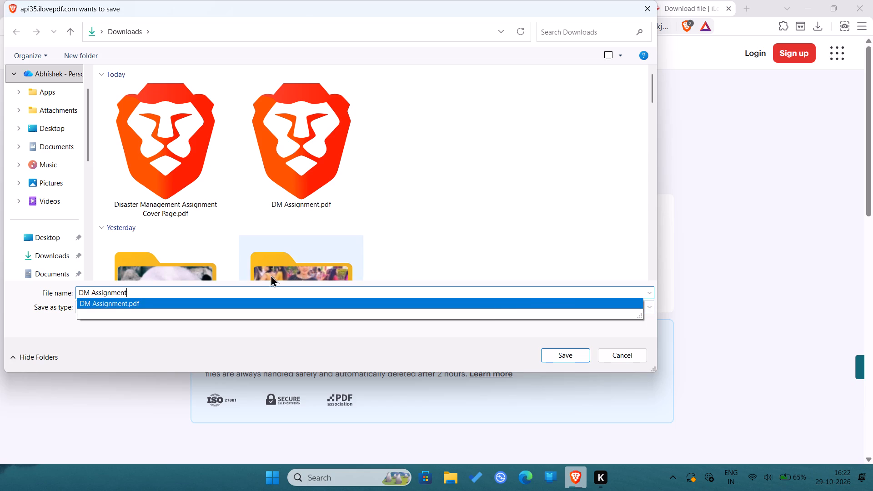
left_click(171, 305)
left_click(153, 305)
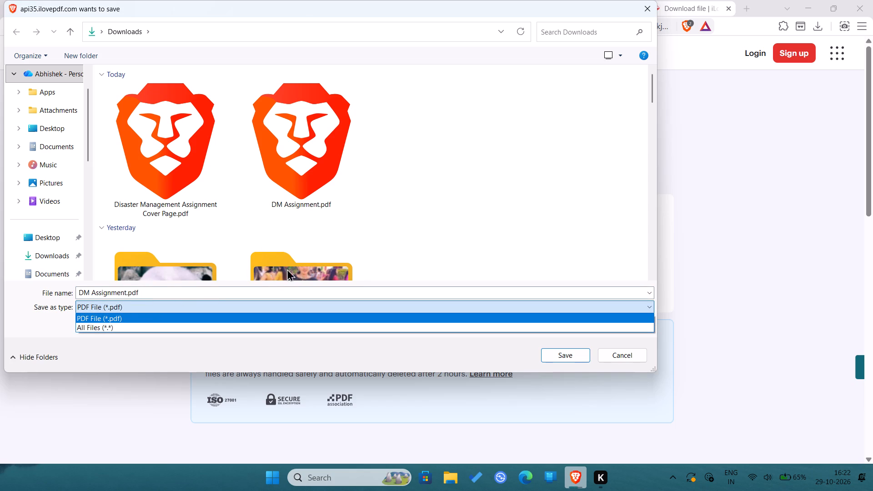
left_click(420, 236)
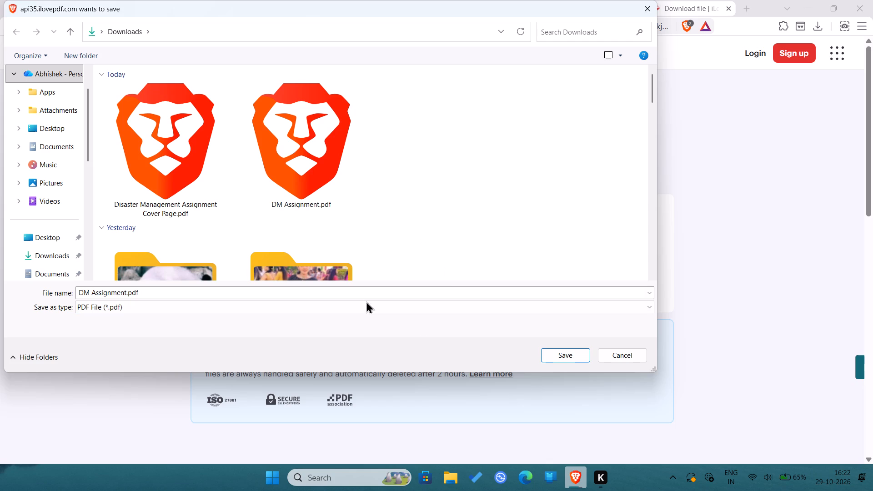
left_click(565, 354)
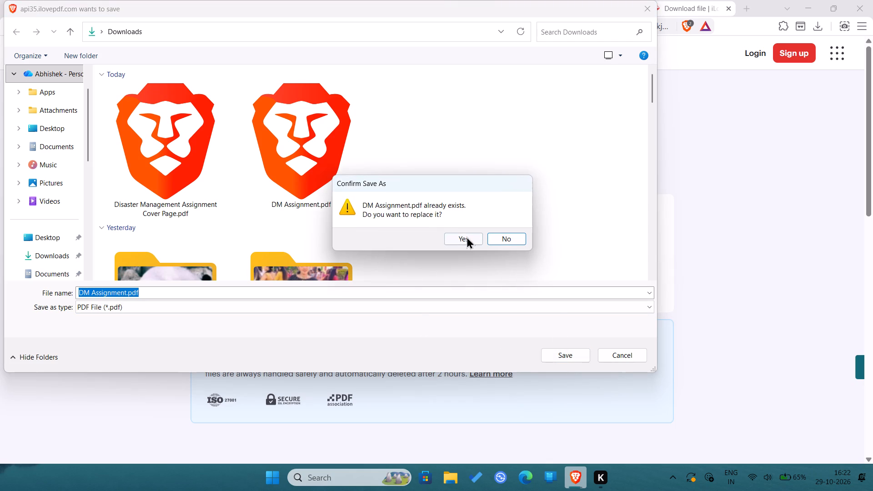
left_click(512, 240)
Save the merged PDF in the Downloads folder under the name DM ASSIGNMENT MERGED.
left_click(127, 287)
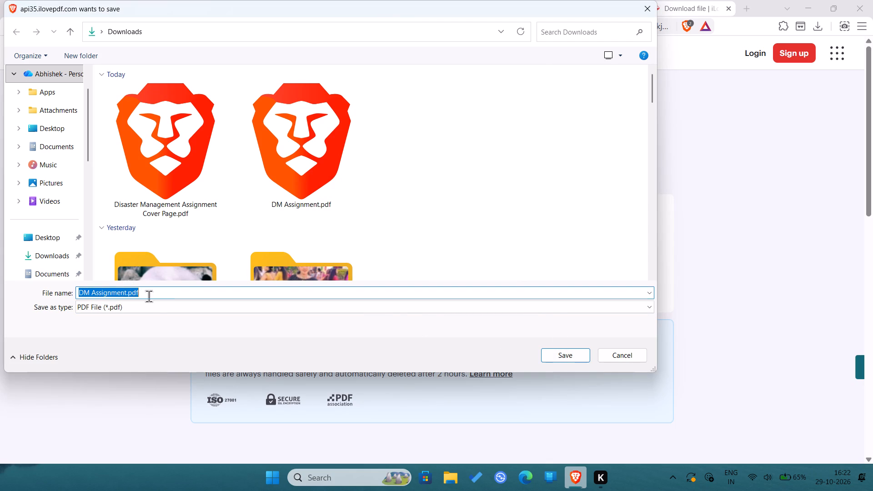
key("ctrl+z")
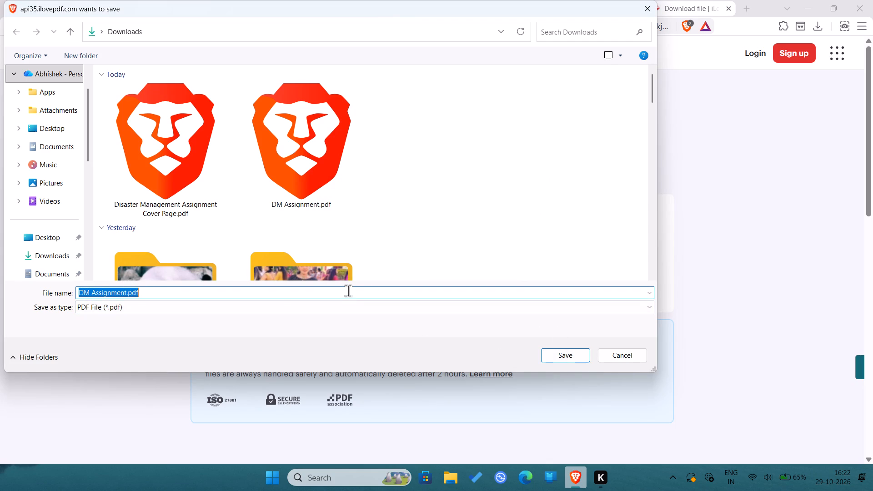
key("ctrl+z")
key("ctrl+z")
key("ctrl+z")
key("ctrl+z")
left_click(156, 287)
left_click_drag(154, 289, 65, 281)
type("DM")
key("space")
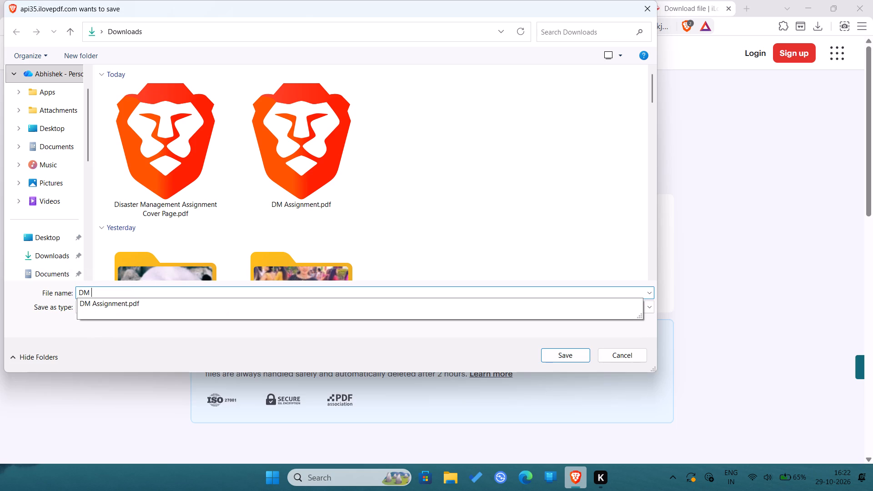
type("ASS")
type("IGNMENT MERGED")
key("space")
key("Return")
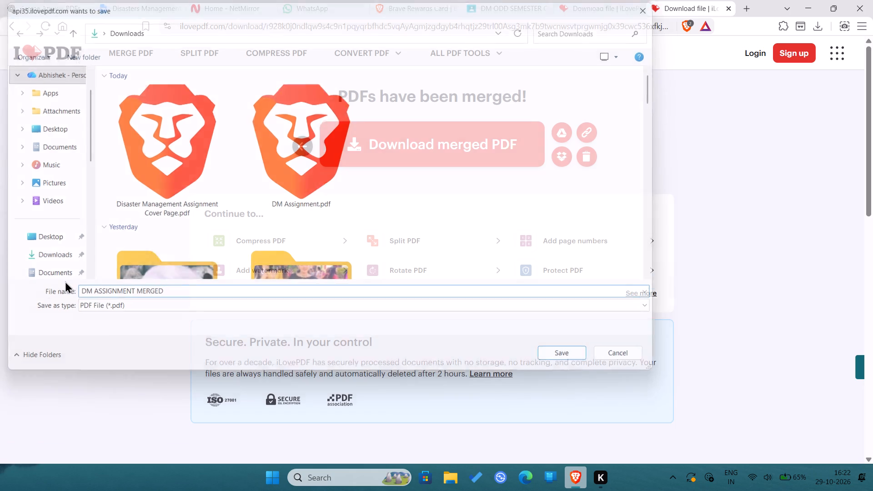
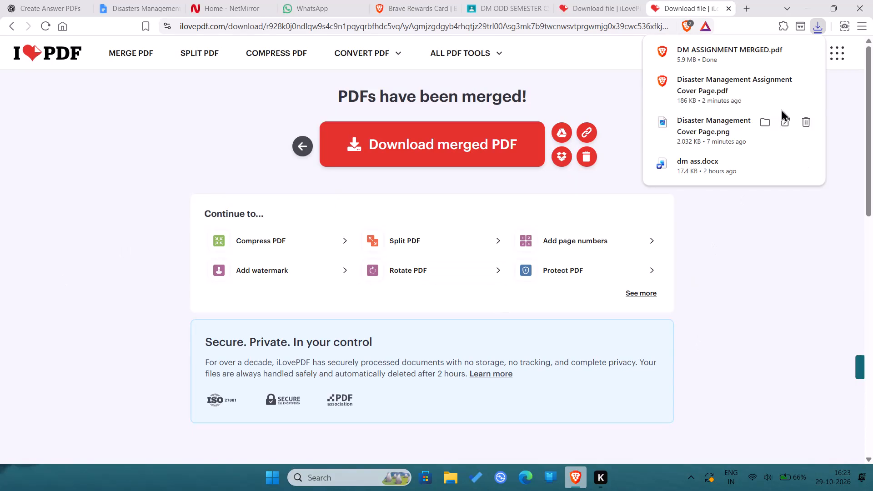
Open the downloaded DM ASSIGNMENT MERGED.pdf and check the cover page and the assignment pages following it.
left_click(786, 50)
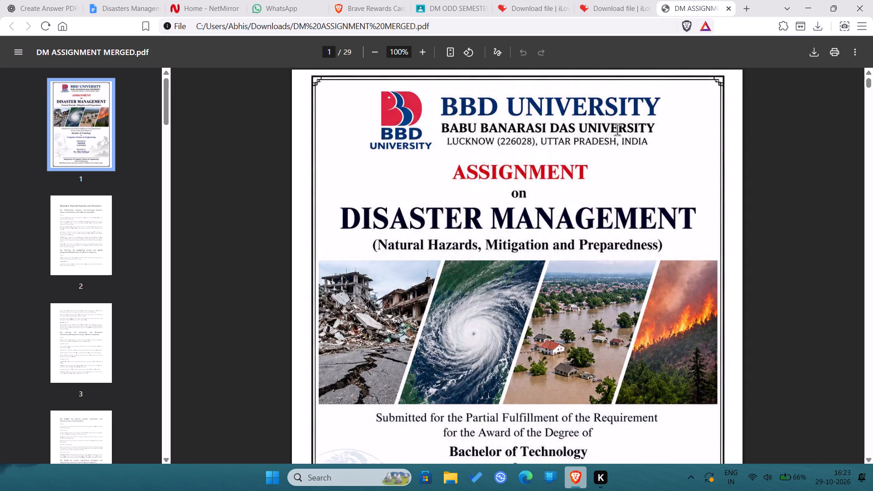
scroll(623, 157, "down", 1)
scroll(567, 273, "down", 3)
scroll(567, 274, "up", 3)
scroll(567, 274, "down", 1)
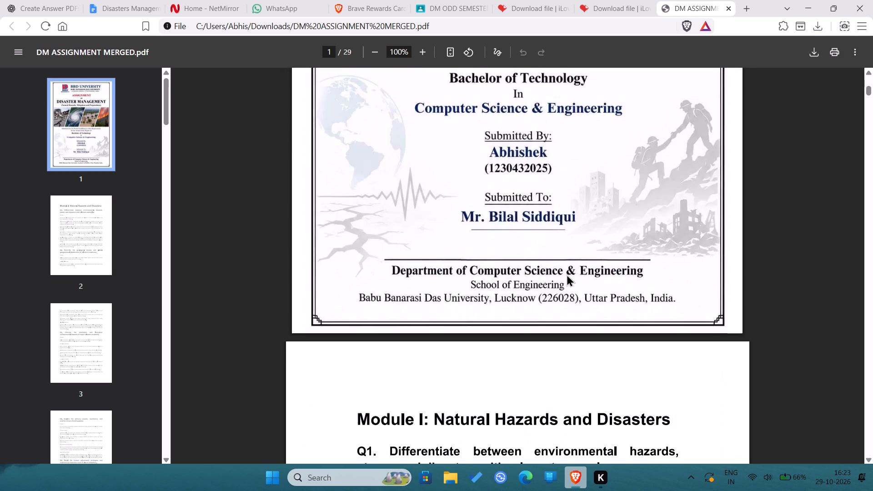
scroll(567, 274, "down", 1)
scroll(441, 222, "down", 3)
scroll(446, 225, "down", 20)
scroll(446, 225, "down", 1)
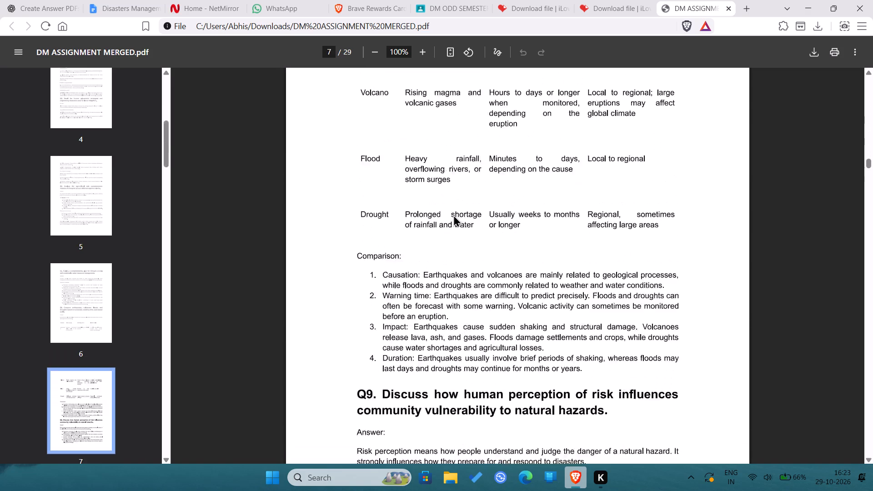
Switch to the DM ODD SEMESTER class in Google Classroom and open the ASSIGNMENT post from Oct 6.
left_click(190, 0)
left_click(475, 0)
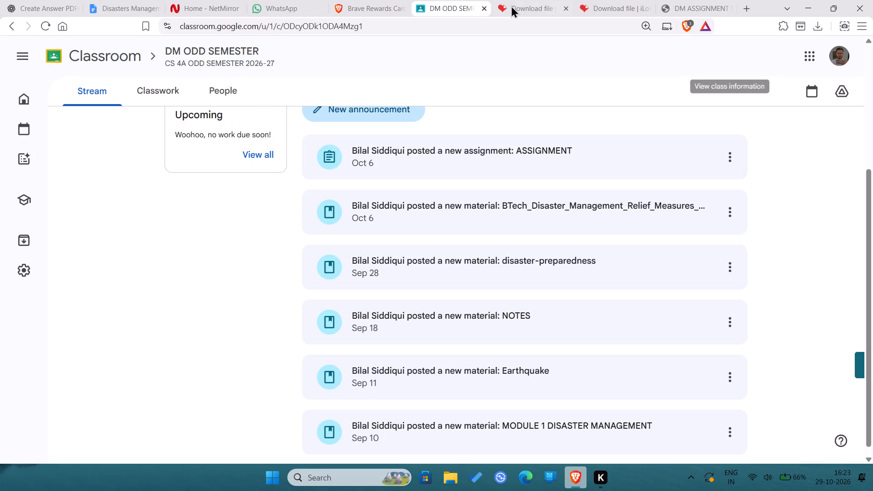
scroll(461, 239, "up", 4)
left_click(400, 334)
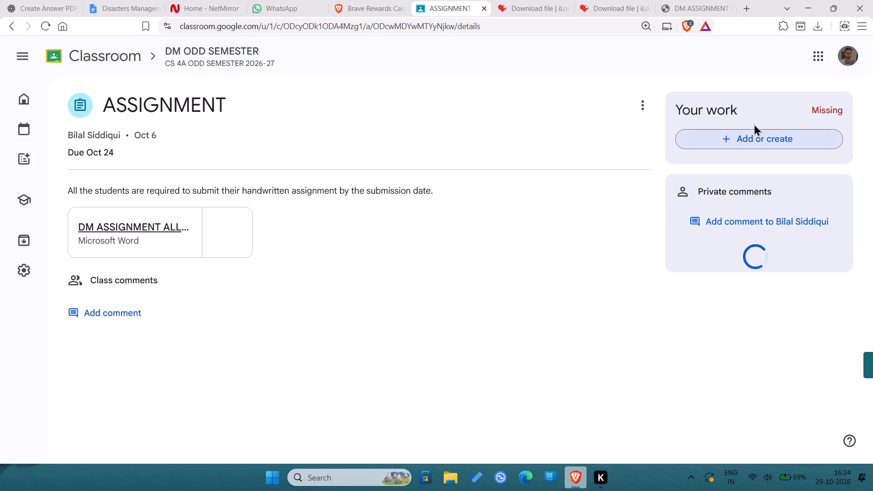
Upload DM ASSIGNMENT MERGED.pdf from Downloads as a file for the assignment's work, previewing its pages before choosing it.
left_click(763, 142)
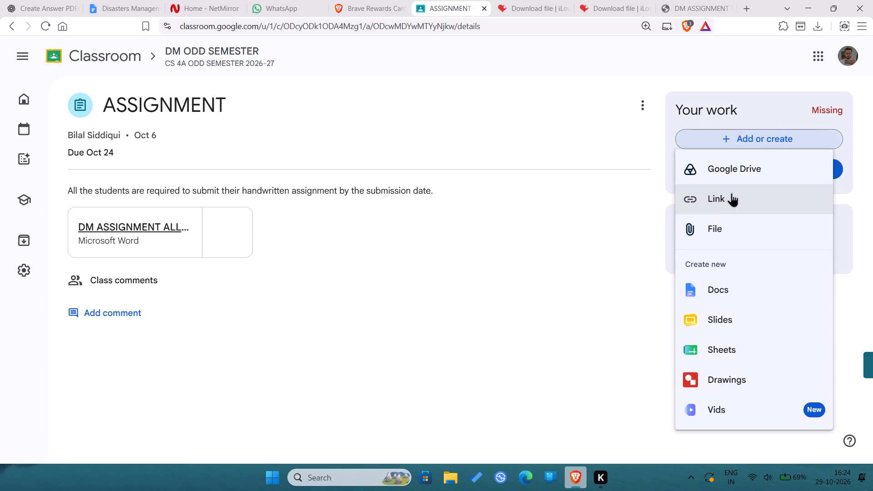
left_click(723, 222)
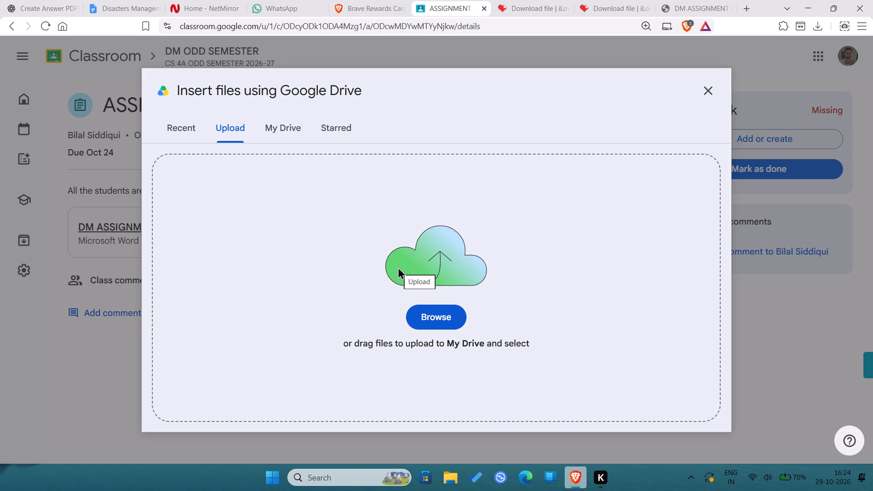
left_click(453, 318)
left_click(147, 120)
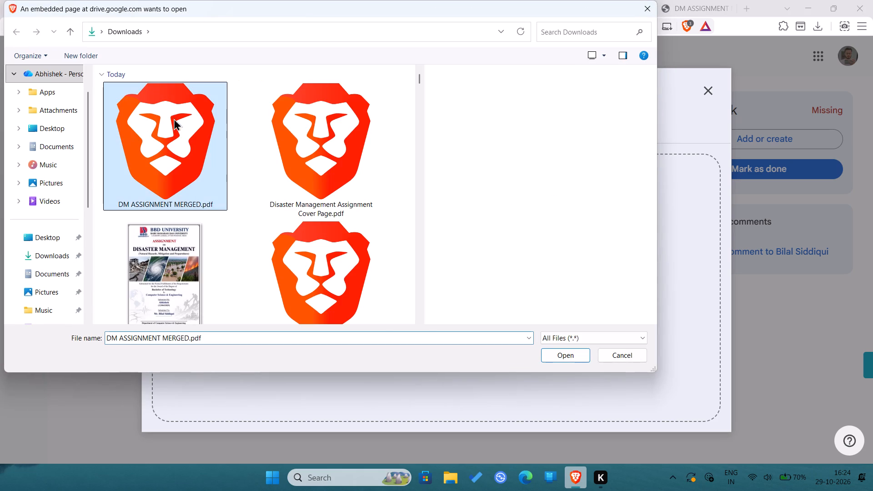
scroll(577, 267, "down", 5)
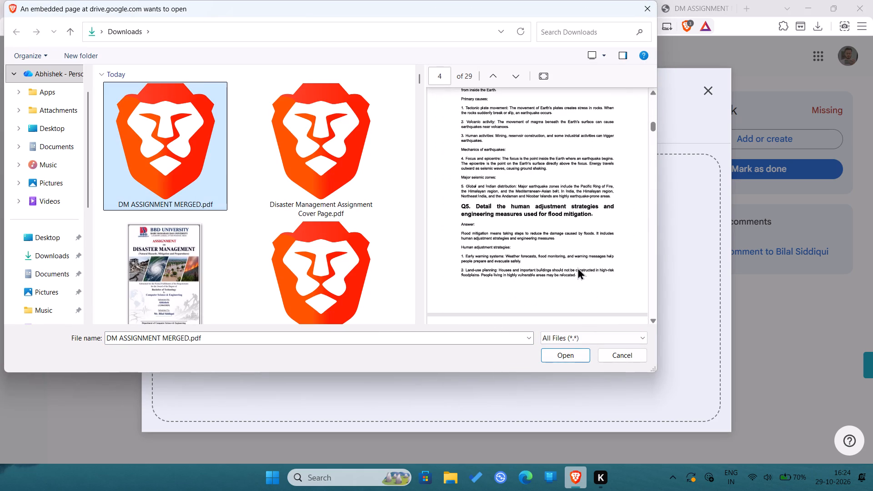
scroll(577, 267, "down", 11)
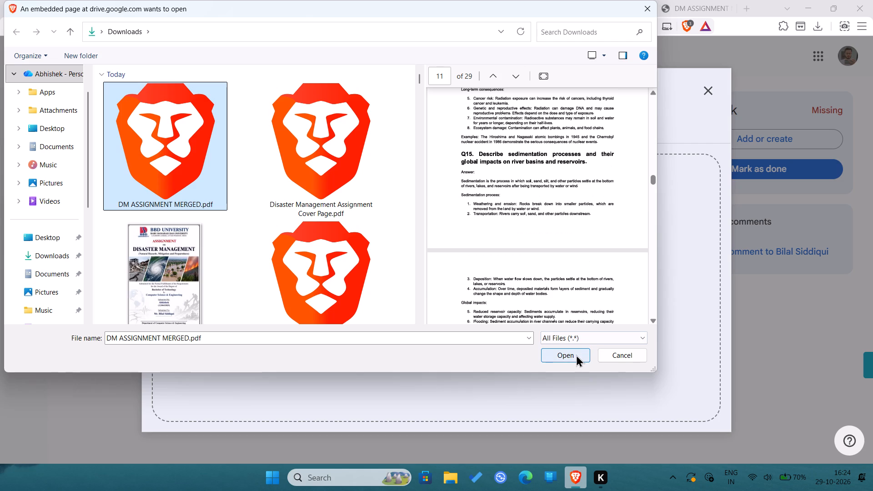
left_click(576, 355)
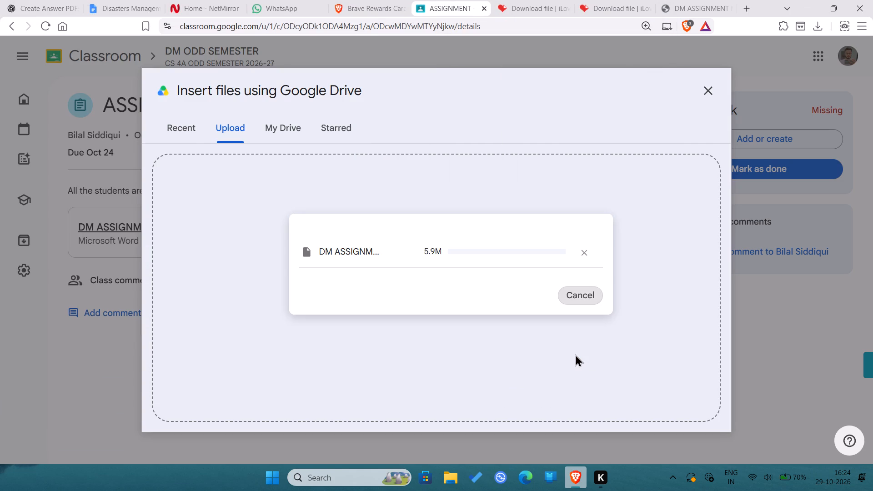
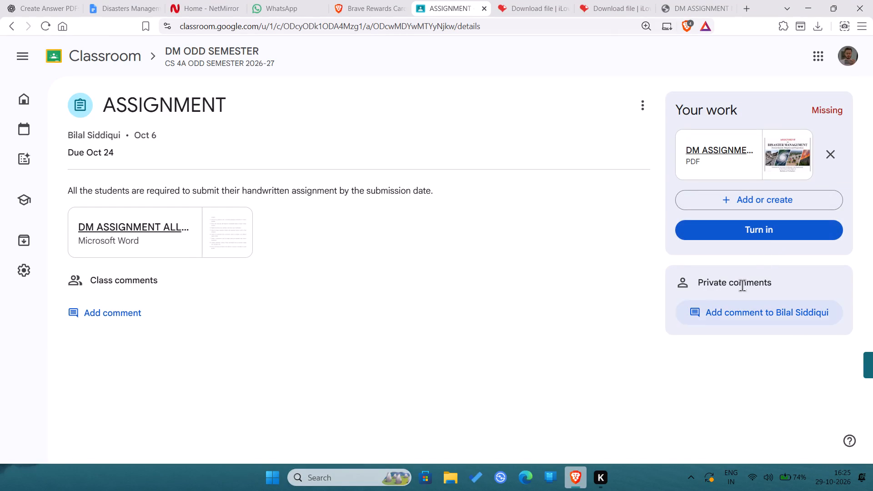
Turn in DM ASSIGNMENT MERGED.pdf for the ASSIGNMENT post and confirm the submission.
left_click(761, 227)
left_click(537, 298)
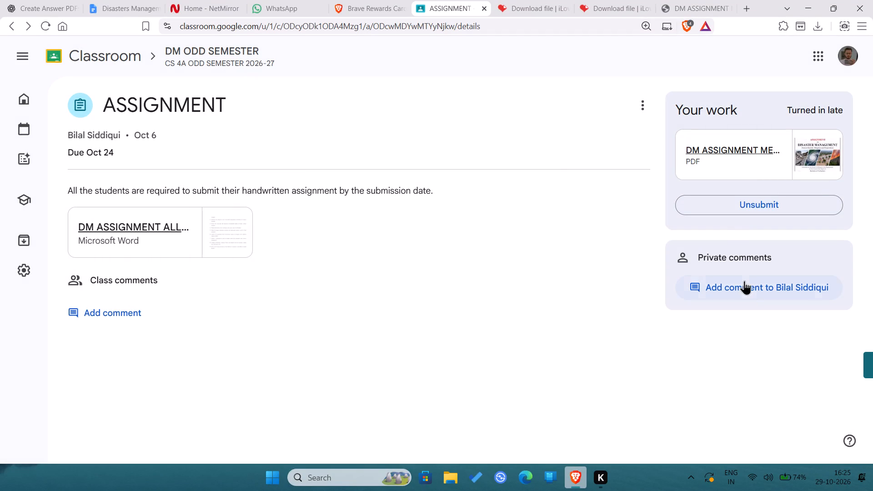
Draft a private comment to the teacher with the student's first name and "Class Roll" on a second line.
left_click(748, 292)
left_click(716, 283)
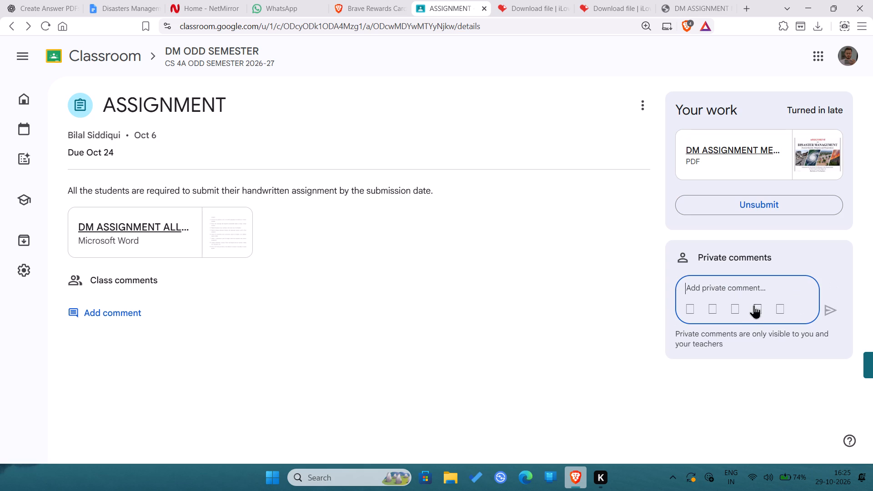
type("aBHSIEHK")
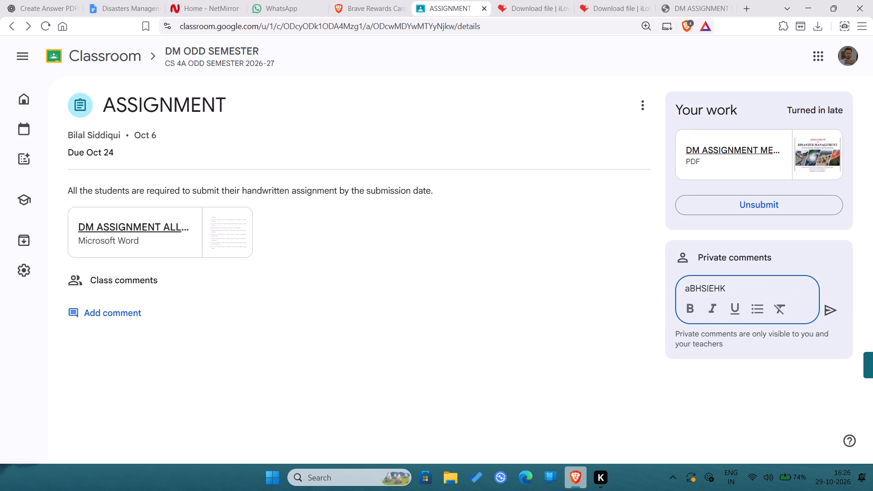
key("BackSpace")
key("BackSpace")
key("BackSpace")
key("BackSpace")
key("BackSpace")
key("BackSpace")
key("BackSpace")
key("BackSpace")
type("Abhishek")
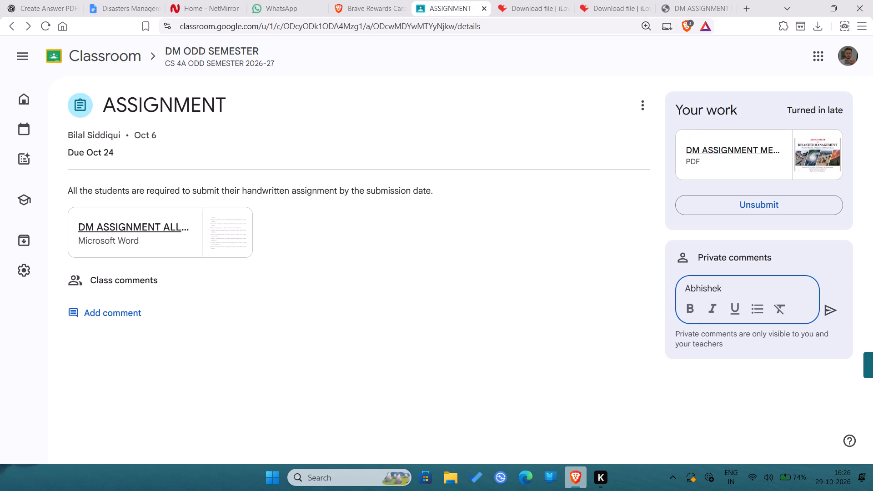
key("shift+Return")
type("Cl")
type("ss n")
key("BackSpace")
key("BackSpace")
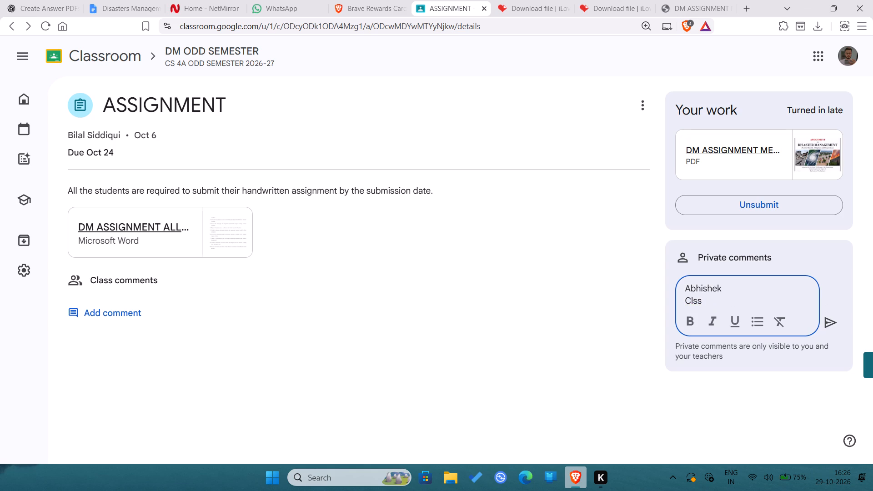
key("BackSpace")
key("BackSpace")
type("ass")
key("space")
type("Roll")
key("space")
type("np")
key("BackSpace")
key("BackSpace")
Open Classroom home in a separate tab and go to the Assignment-ii post in the B.Tech-IV class.
right_click(129, 59)
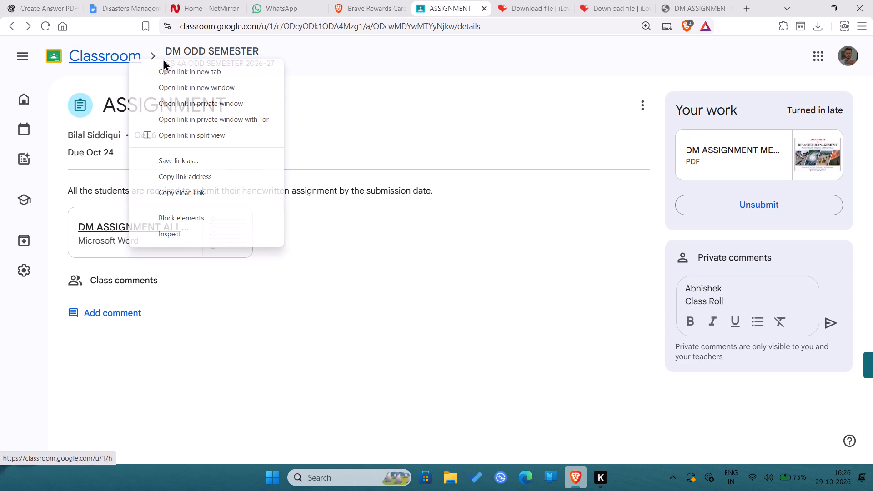
left_click(196, 70)
left_click(490, 0)
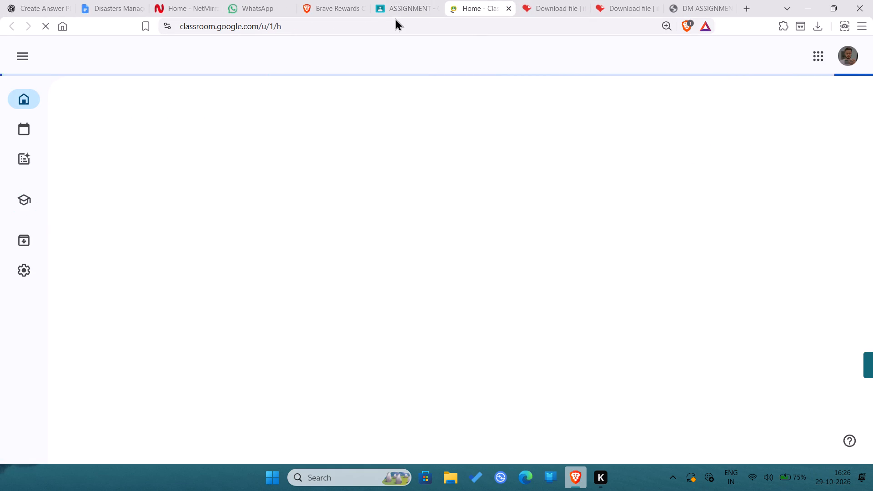
left_click(405, 0)
left_click(458, 0)
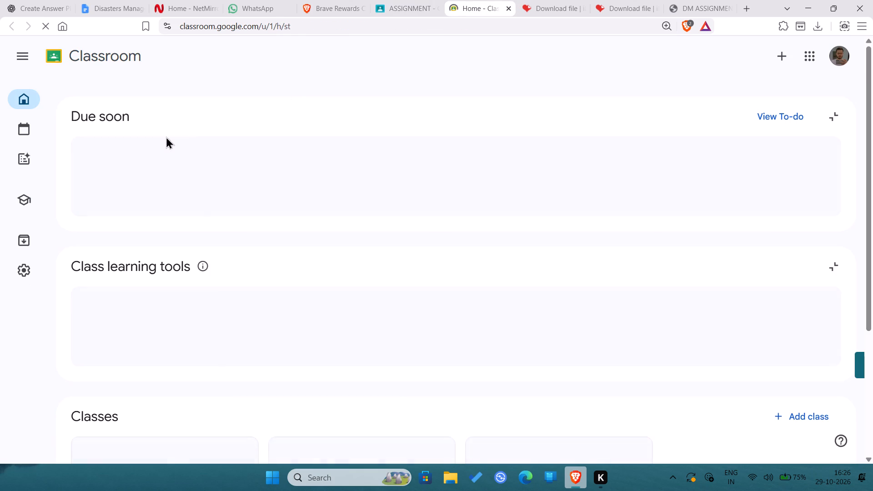
scroll(465, 381, "down", 1)
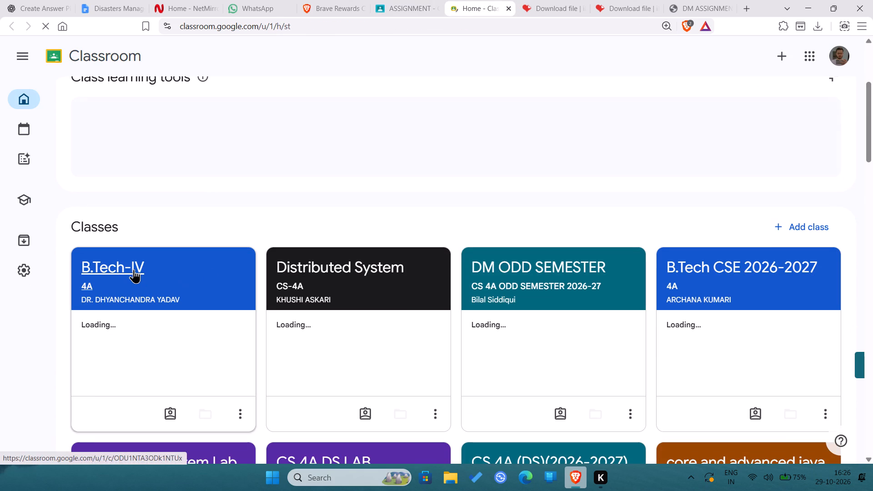
left_click(134, 269)
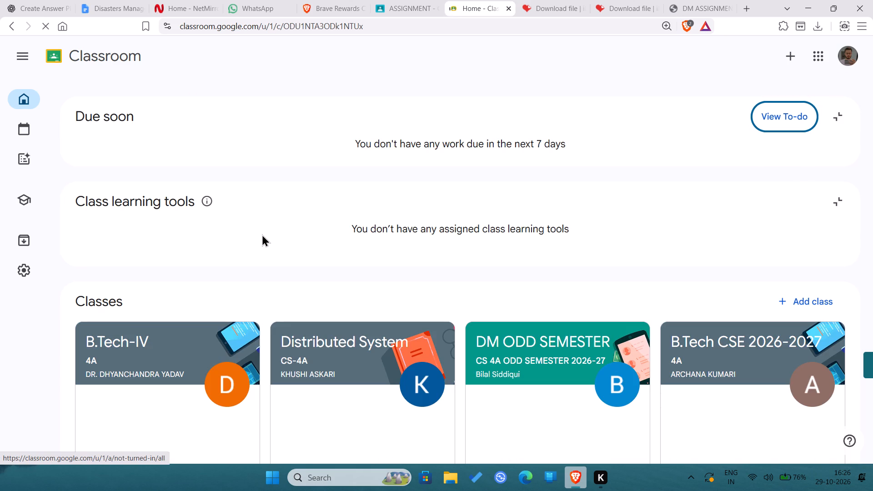
left_click(119, 333)
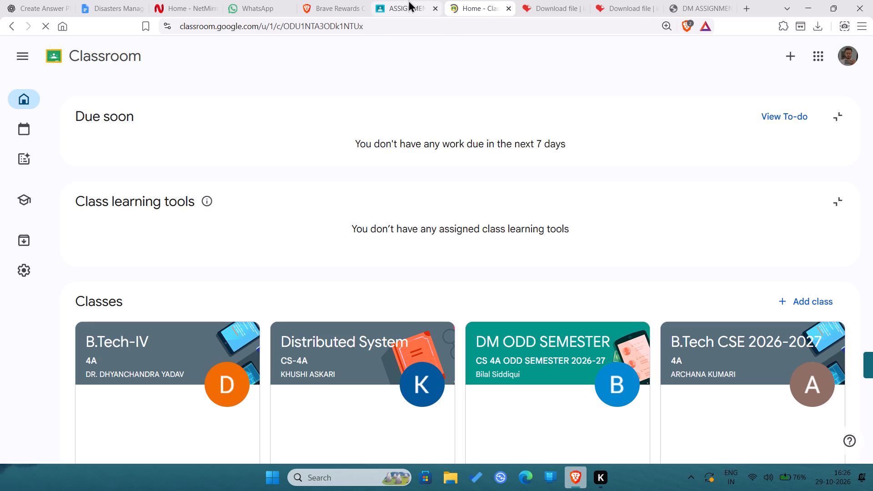
left_click(408, 0)
left_click(472, 0)
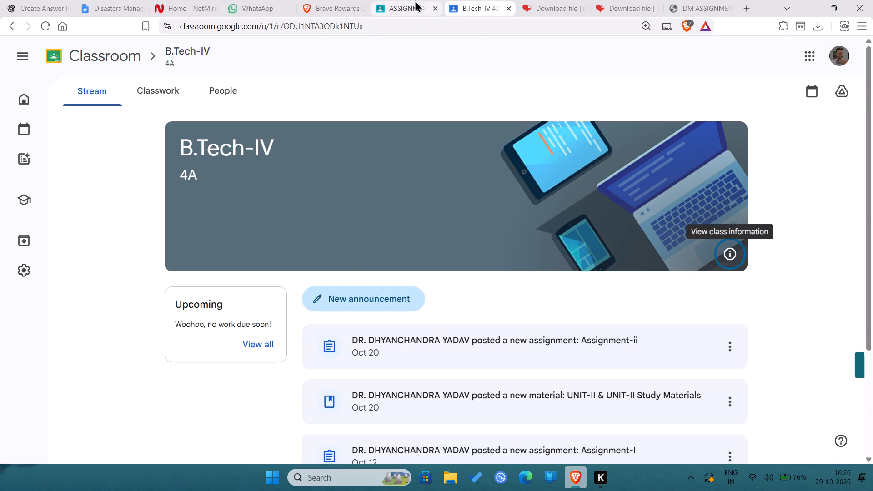
left_click(477, 347)
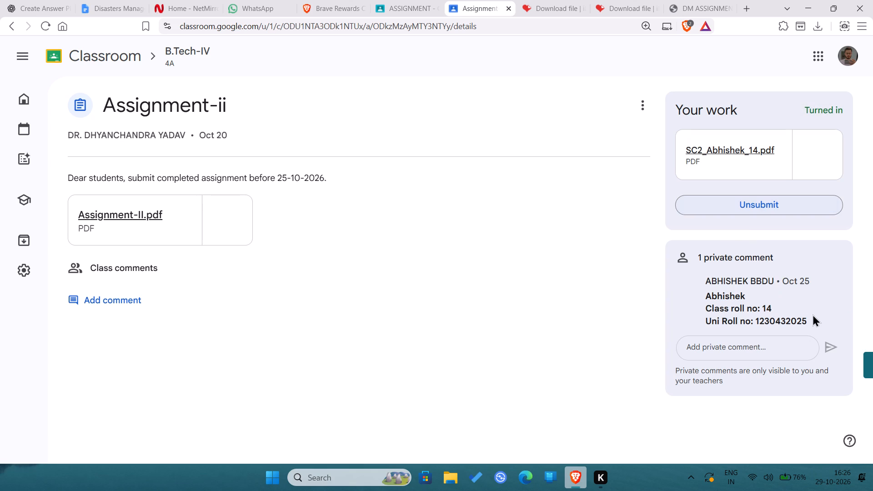
Copy the name and roll-number lines from Assignment-ii's private comment and post them as the private comment on the DM ODD SEMESTER assignment.
left_click_drag(808, 318, 705, 305)
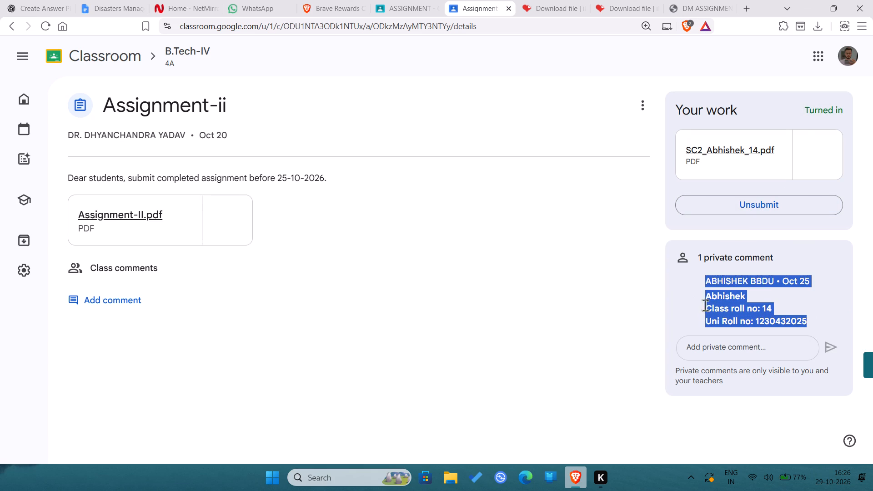
left_click_drag(705, 305, 706, 298)
key("ctrl+c")
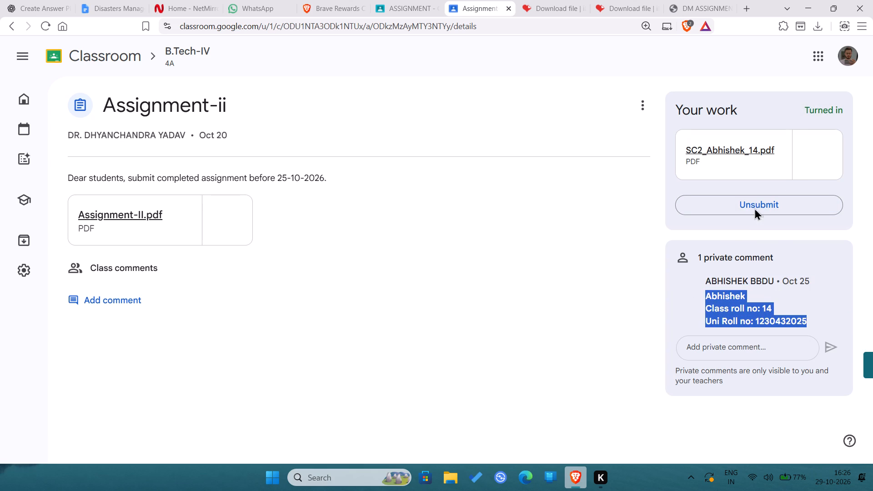
left_click(405, 0)
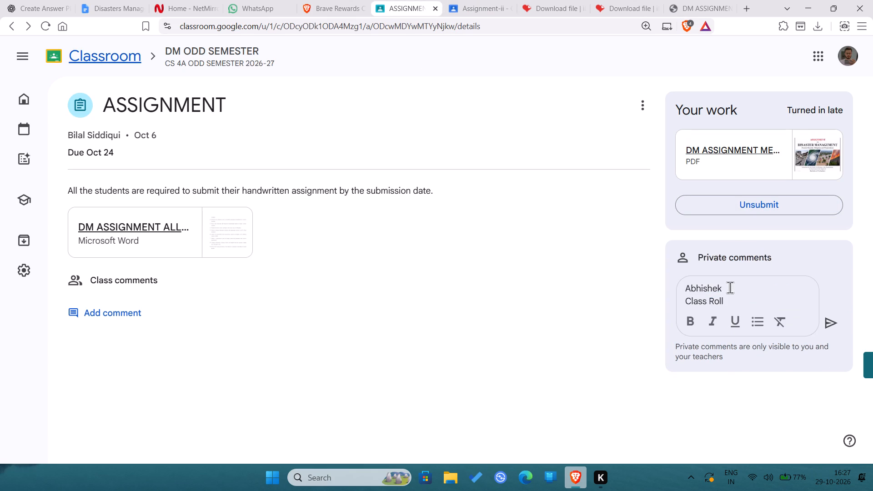
left_click(735, 297)
key("ctrl+a")
key("ctrl+v")
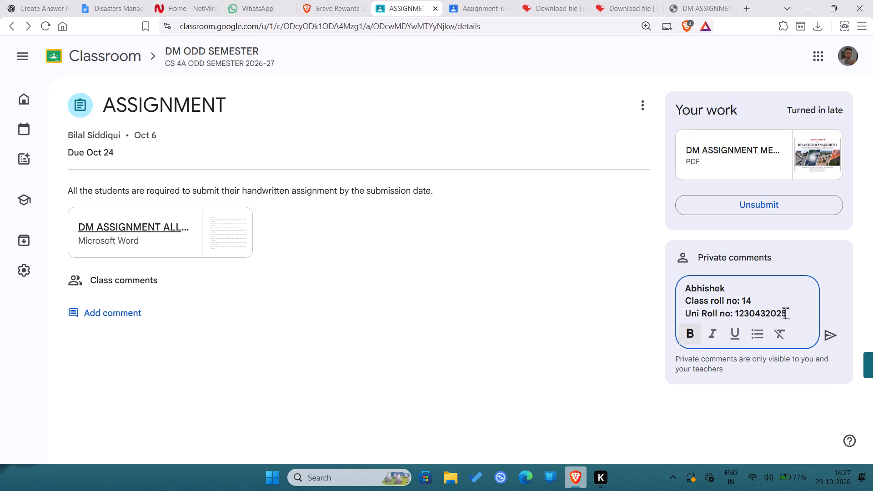
left_click(831, 337)
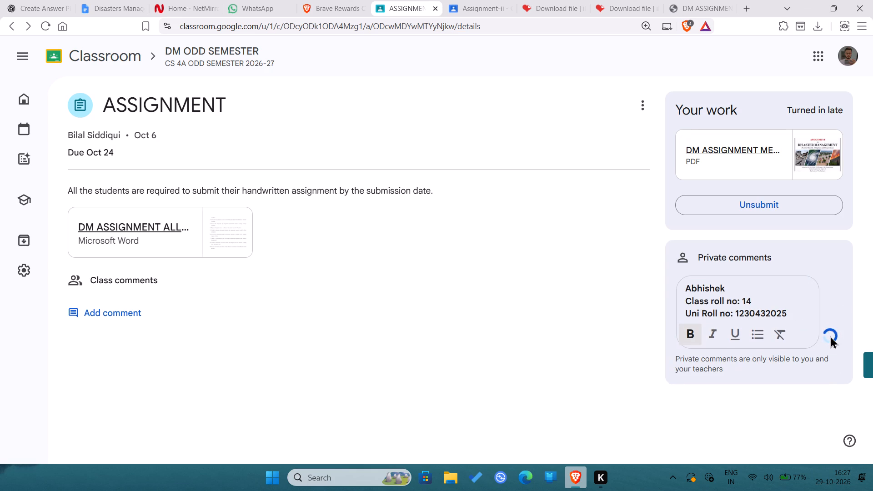
left_click(498, 261)
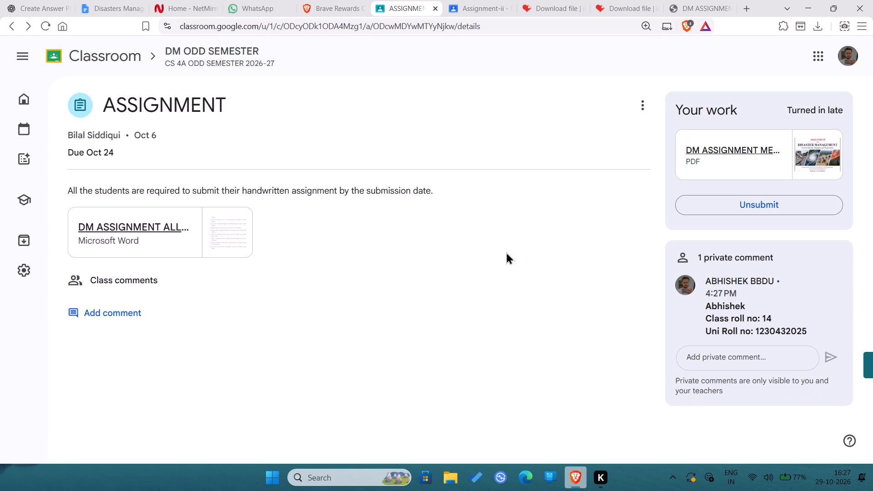
Open the submitted DM ASSIGNMENT MERGED.pdf, review its cover page and the first Module I page, and close the preview.
left_click(724, 149)
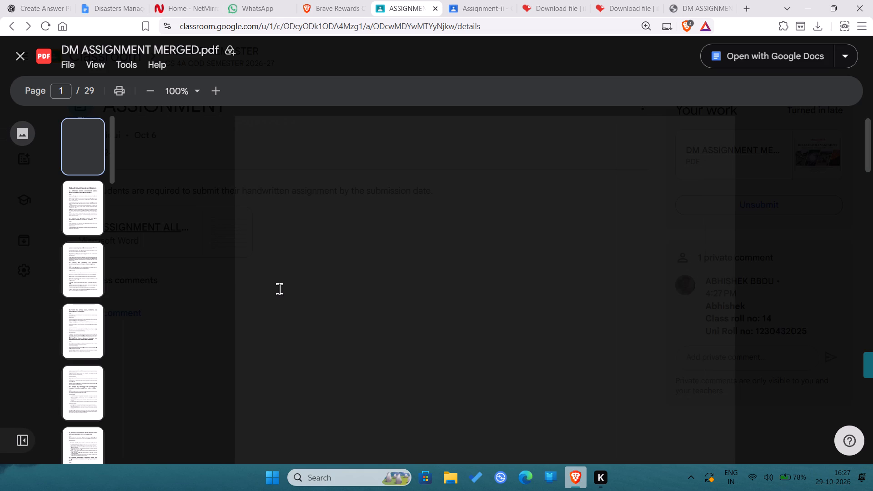
scroll(316, 313, "down", 3)
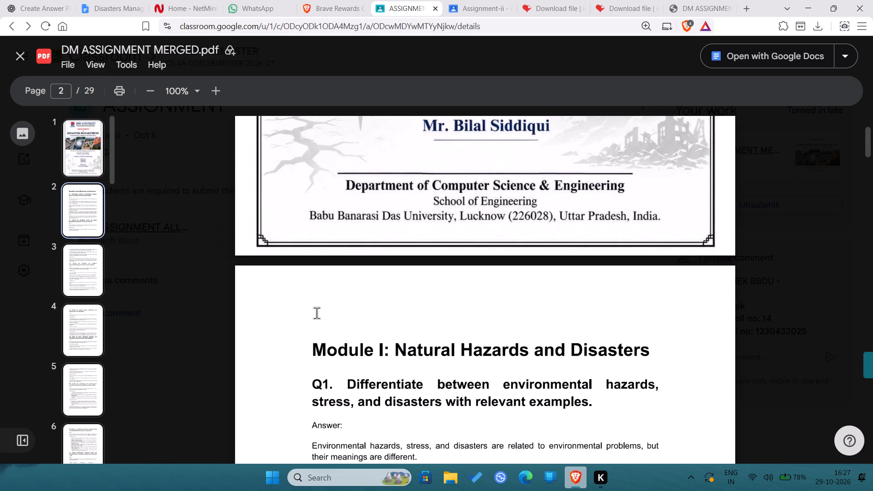
scroll(316, 313, "up", 1)
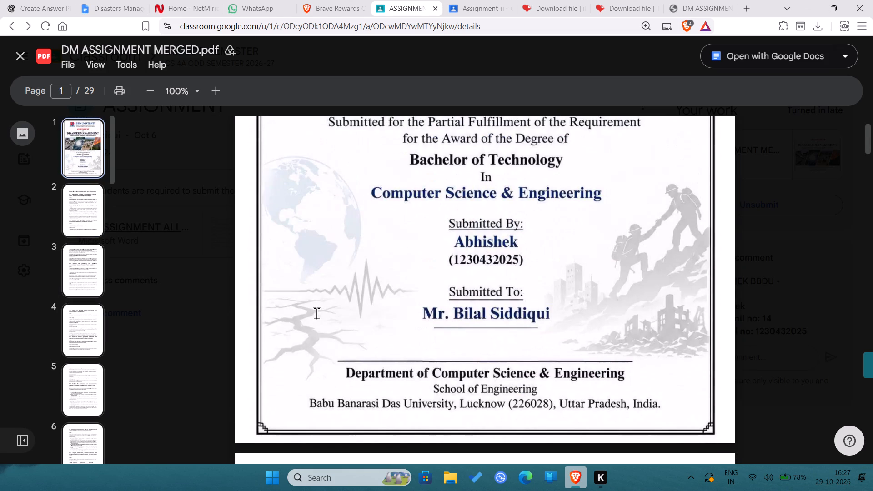
scroll(316, 313, "up", 3)
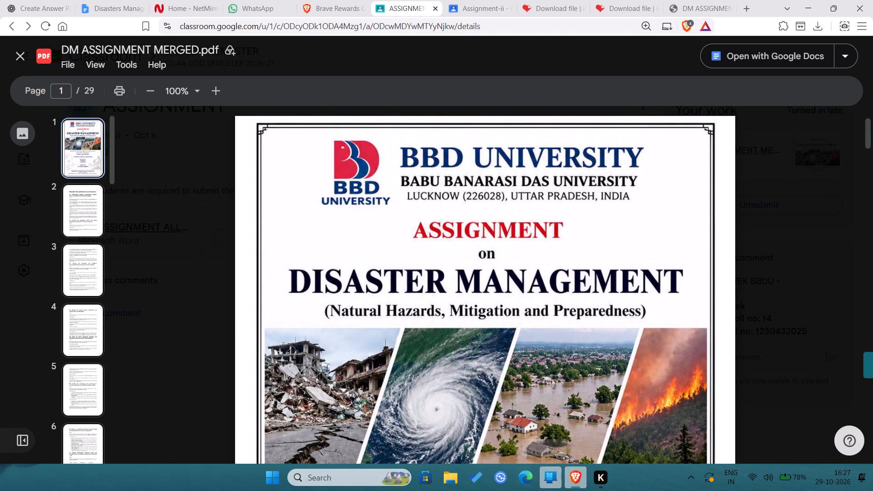
scroll(585, 360, "down", 2)
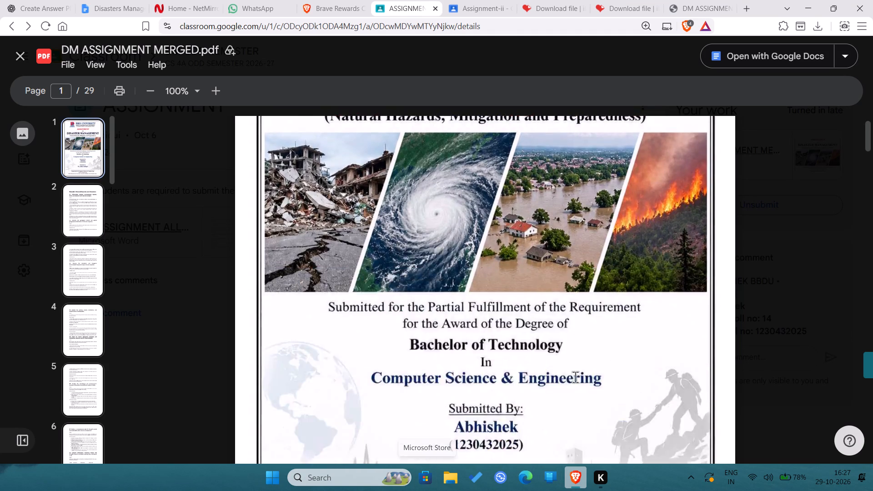
scroll(575, 377, "down", 3)
scroll(534, 409, "down", 5)
scroll(523, 413, "up", 7)
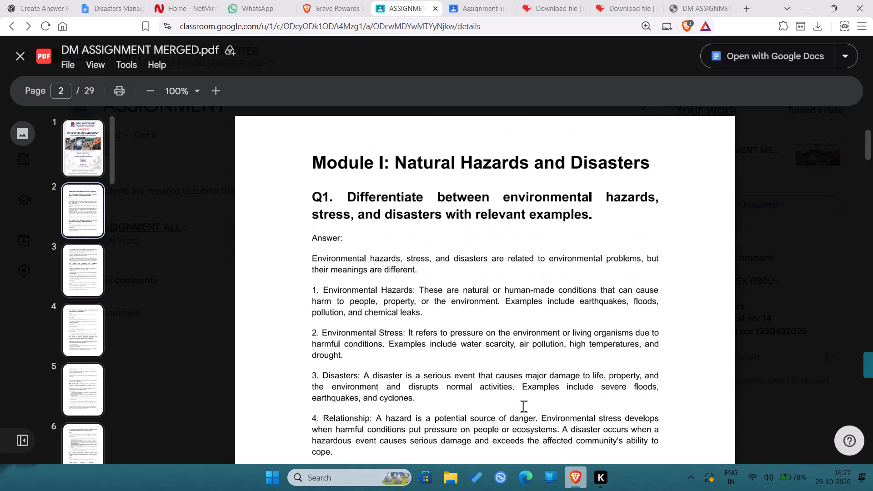
scroll(523, 406, "up", 9)
scroll(446, 65, "down", 2)
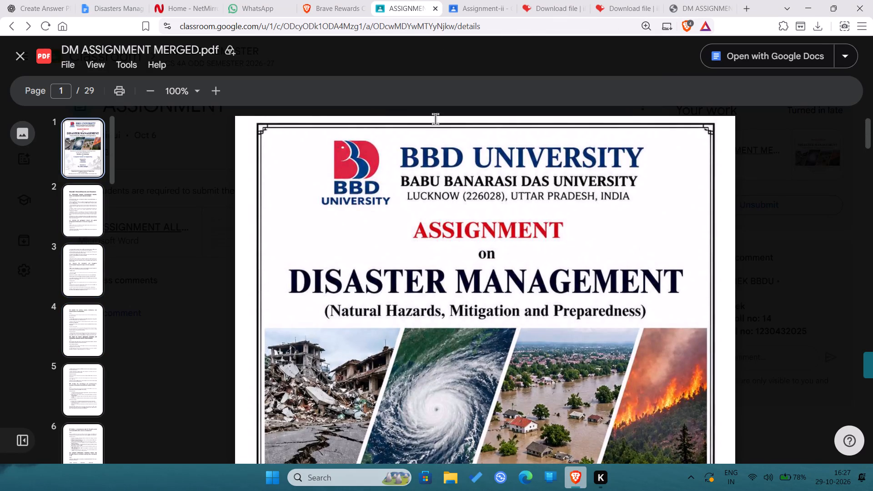
scroll(426, 193, "down", 3)
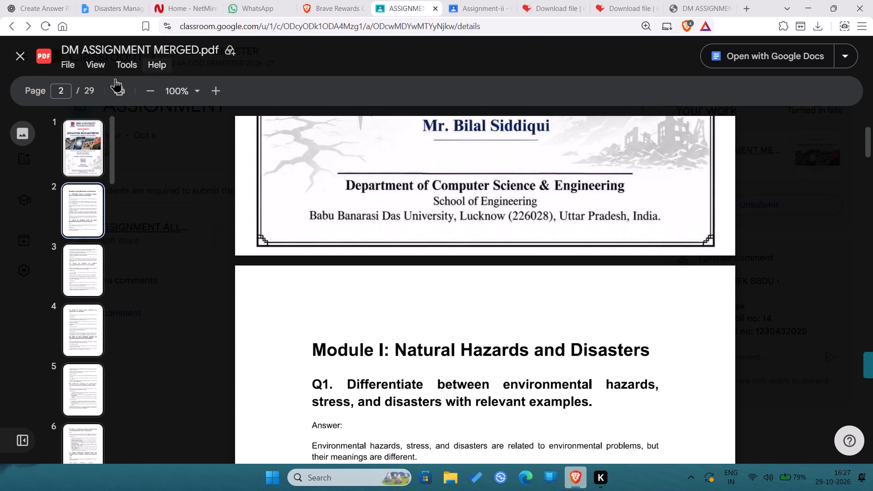
left_click(30, 64)
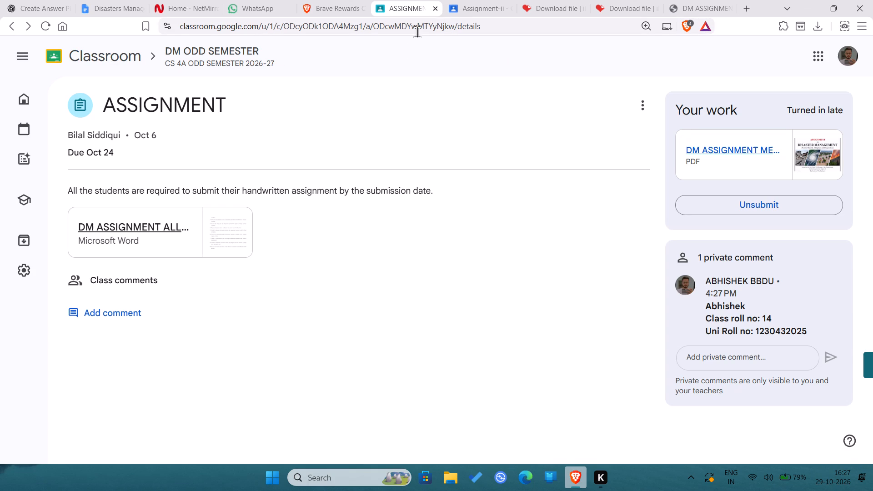
Return both the DM assignment page and the Assignment-ii page to the Classroom home page.
left_click(90, 67)
left_click(90, 60)
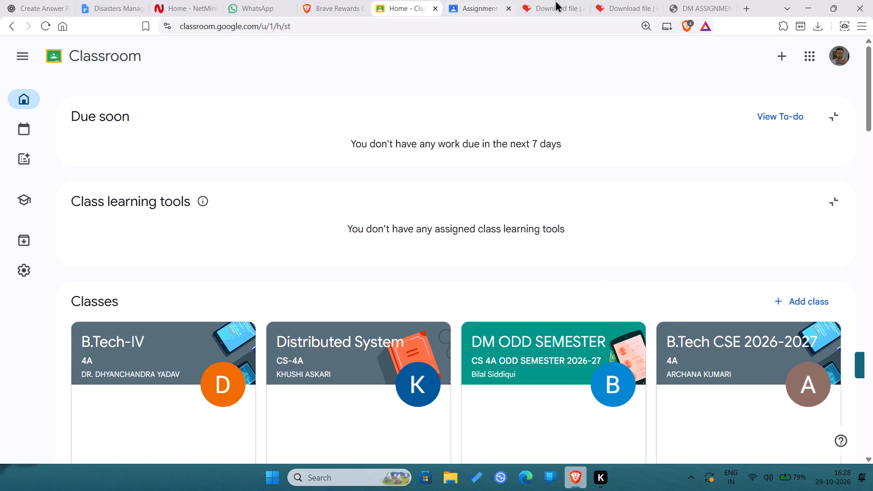
left_click(452, 0)
left_click(352, 0)
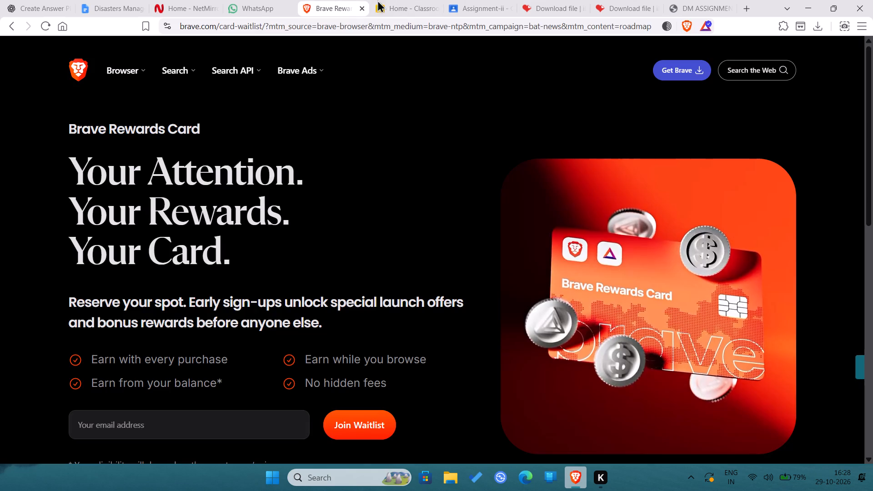
left_click(487, 0)
left_click(413, 1)
left_click(496, 0)
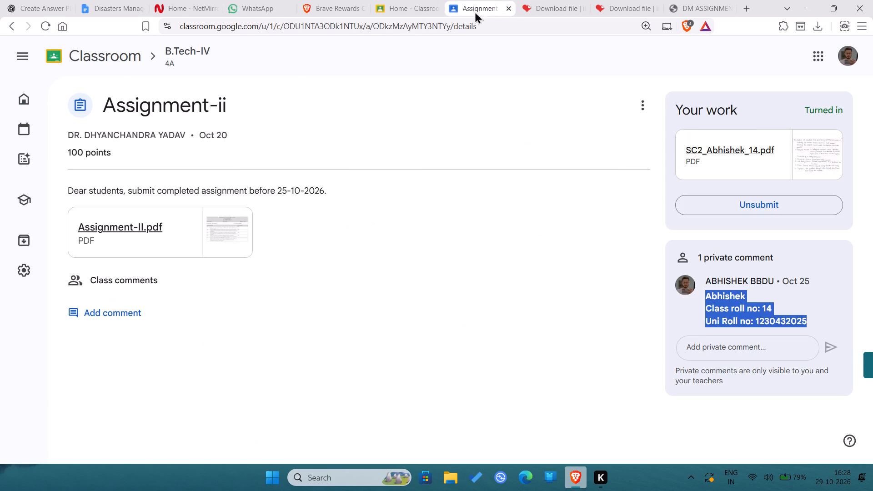
left_click(47, 57)
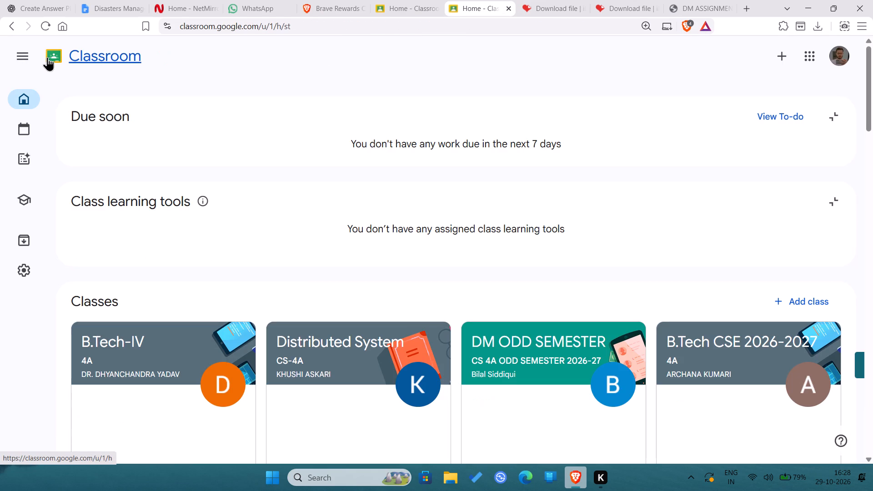
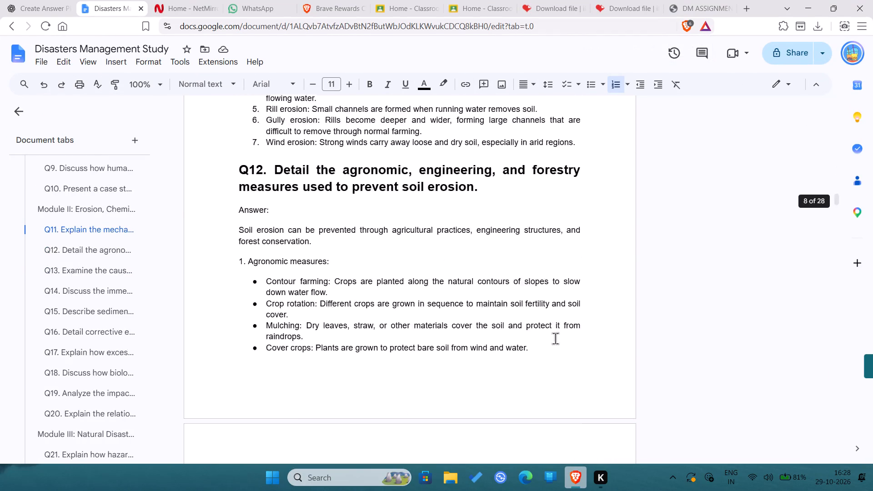
Review the Disasters Management Study answers from Q12 on soil erosion prevention through Module III's Q21 on hazard zonation maps.
scroll(555, 338, "down", 18)
scroll(517, 348, "down", 3)
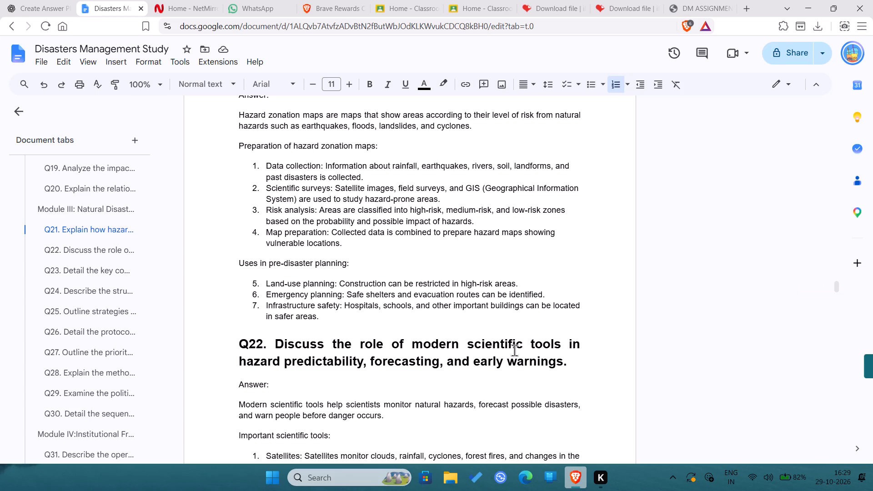
Read through the Q22 to Q25 answers in the Disasters Management Study document.
scroll(435, 345, "down", 3)
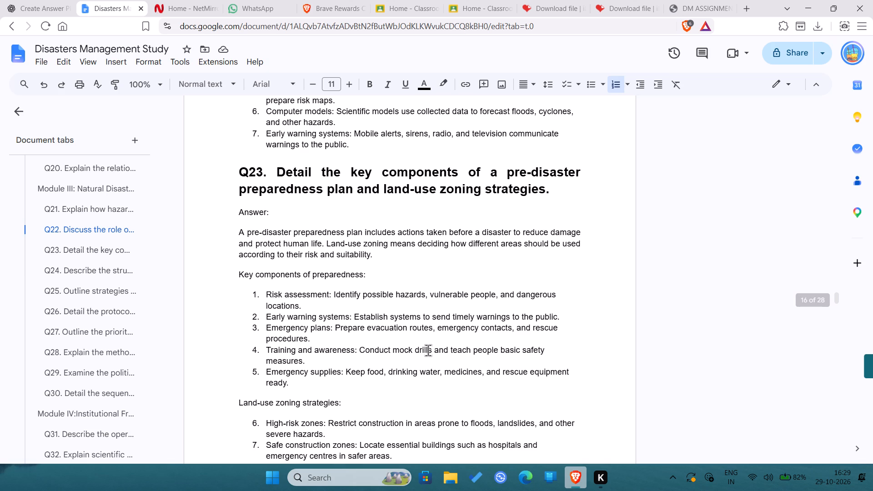
scroll(428, 350, "down", 3)
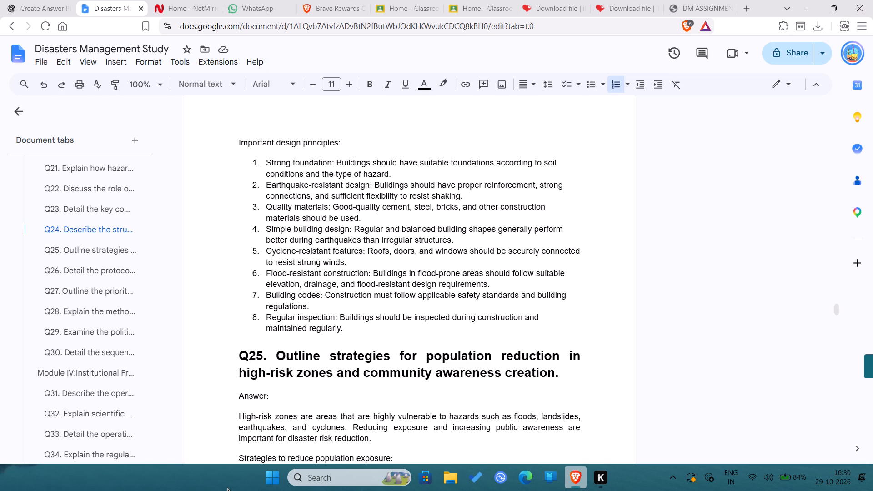
Toggle the quick setting between the microphone and rapid-charge controls in the Lenovo Vantage battery pop-up, and dismiss it.
left_click(670, 479)
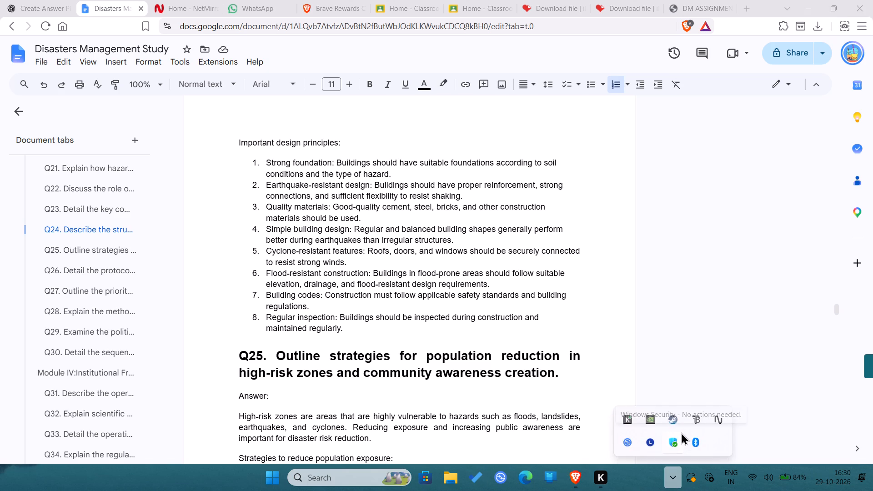
double_click(649, 442)
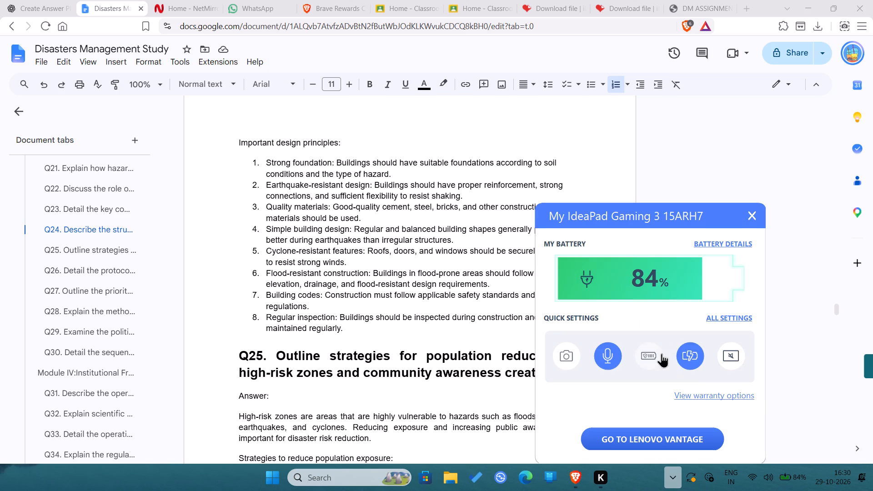
left_click(662, 354)
left_click(809, 361)
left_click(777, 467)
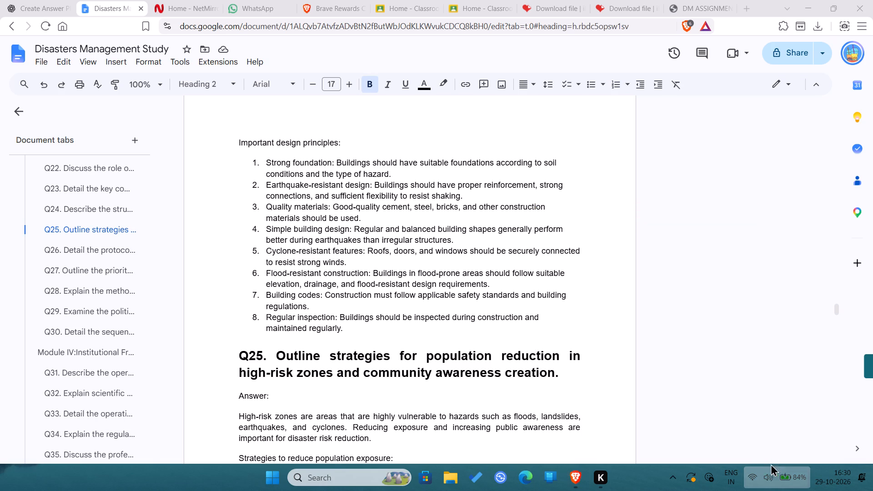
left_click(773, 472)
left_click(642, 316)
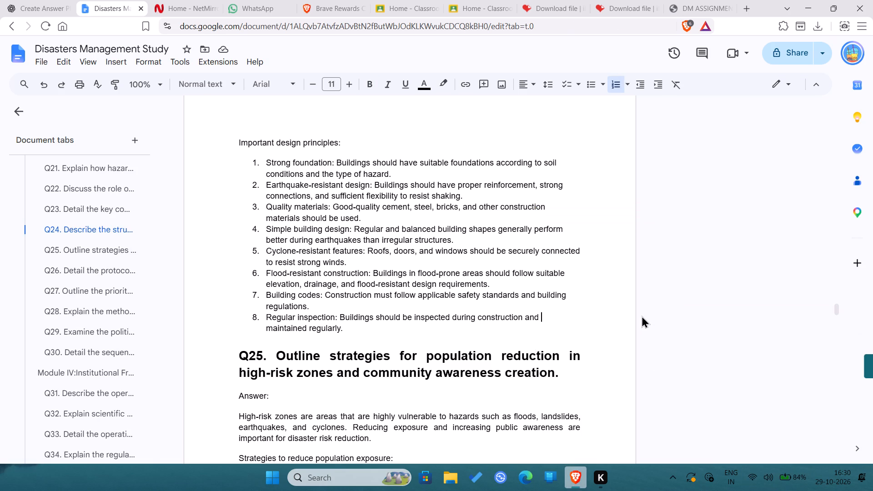
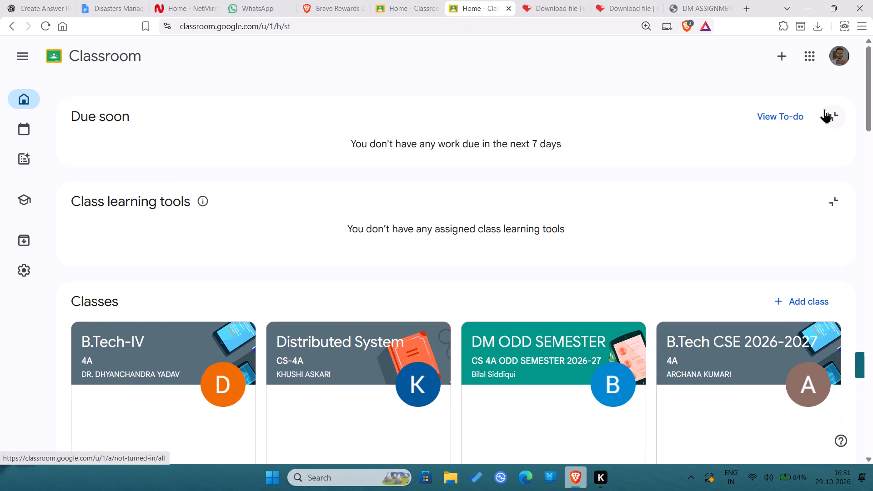
Collapse the Due soon and Class learning tools sections on the Classroom home page.
left_click(824, 109)
left_click(298, 116)
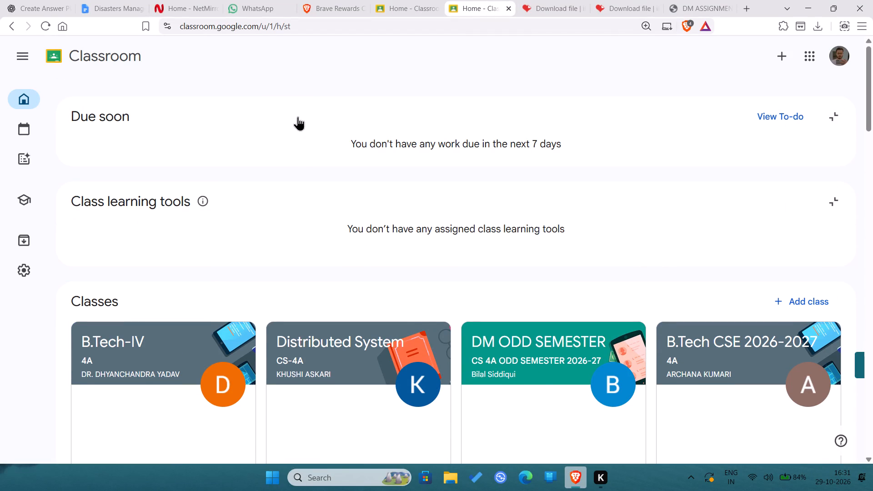
left_click(838, 108)
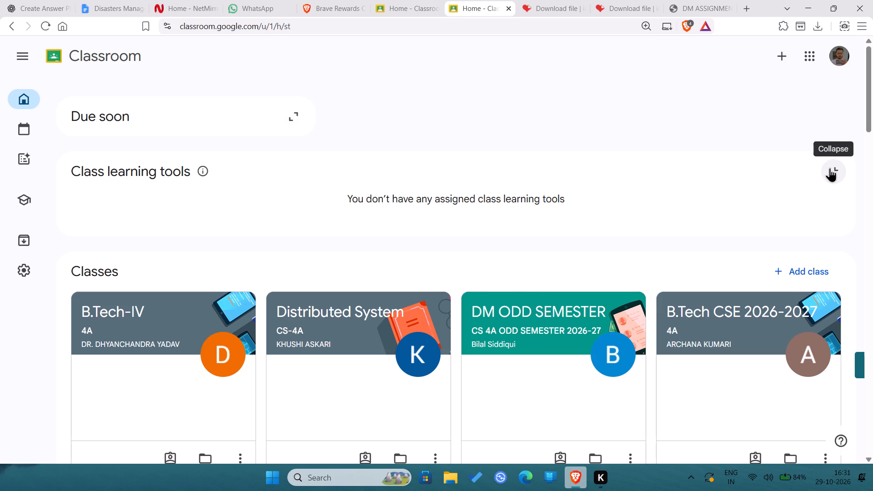
left_click(830, 168)
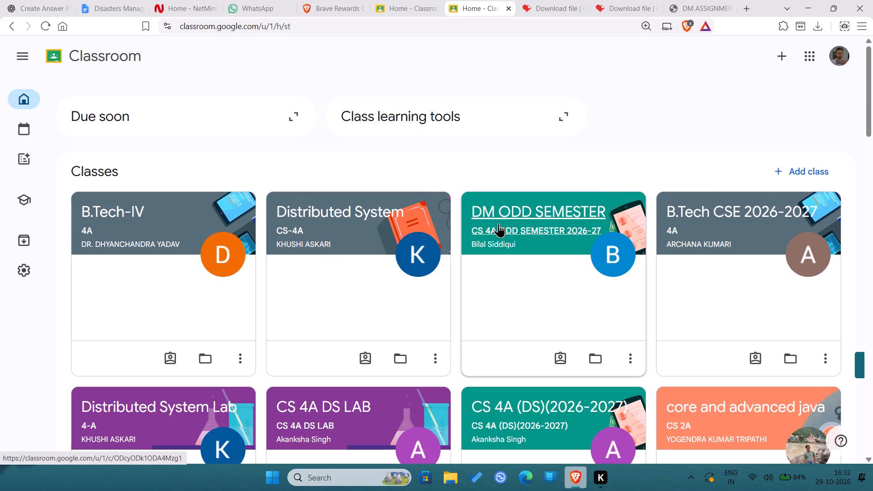
Review the notes and the Assignment 1 and 2 posts in the B.Tech CSE 2026-2027 class stream, and return to the class overview.
left_click(727, 205)
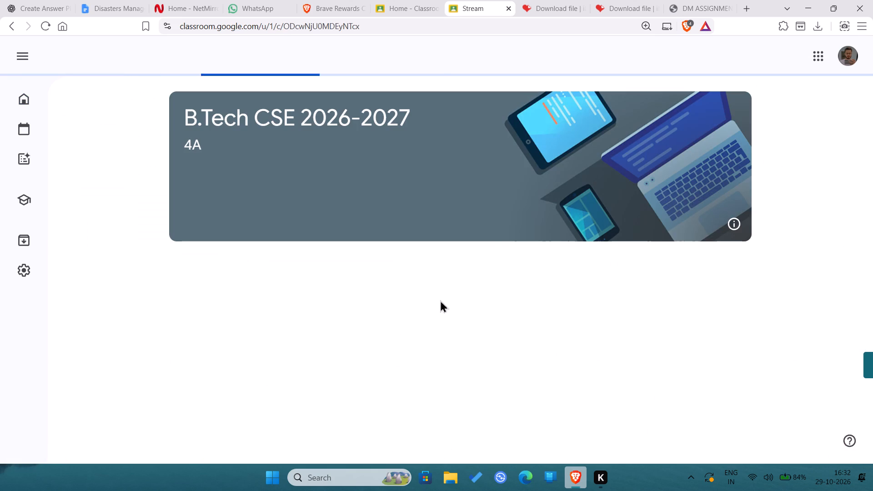
scroll(319, 210, "down", 1)
scroll(413, 278, "down", 1)
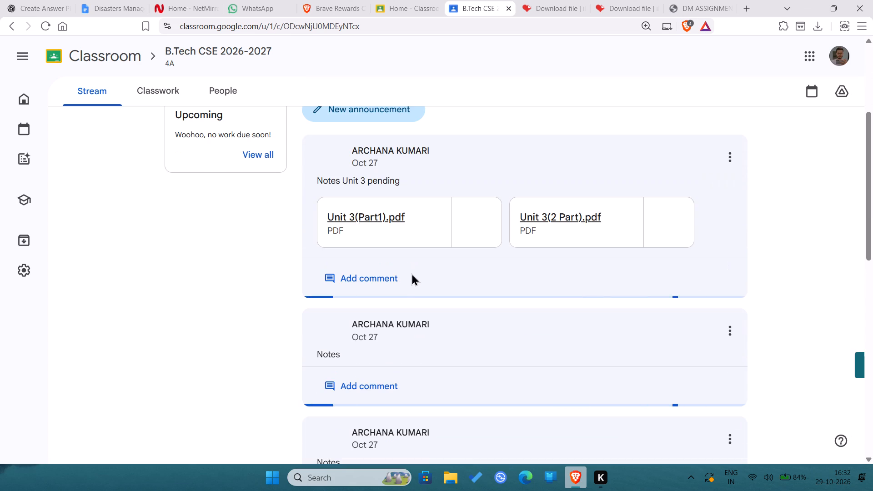
scroll(356, 217, "down", 7)
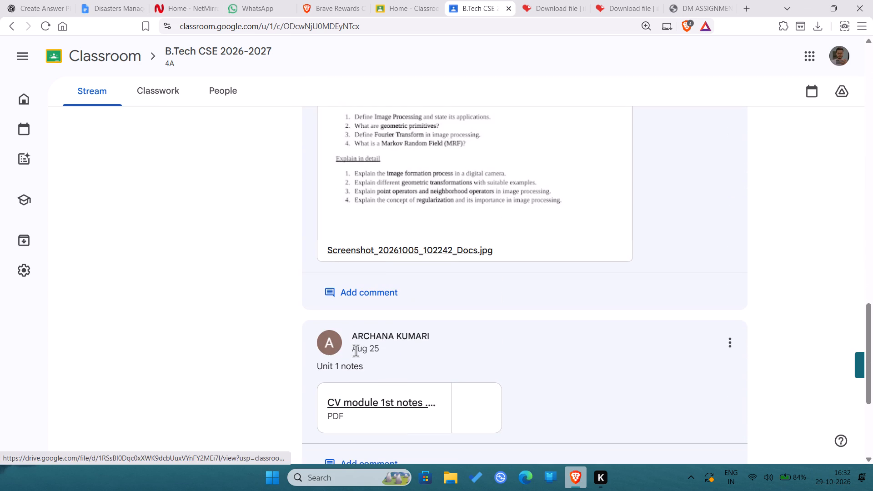
scroll(381, 321, "up", 1)
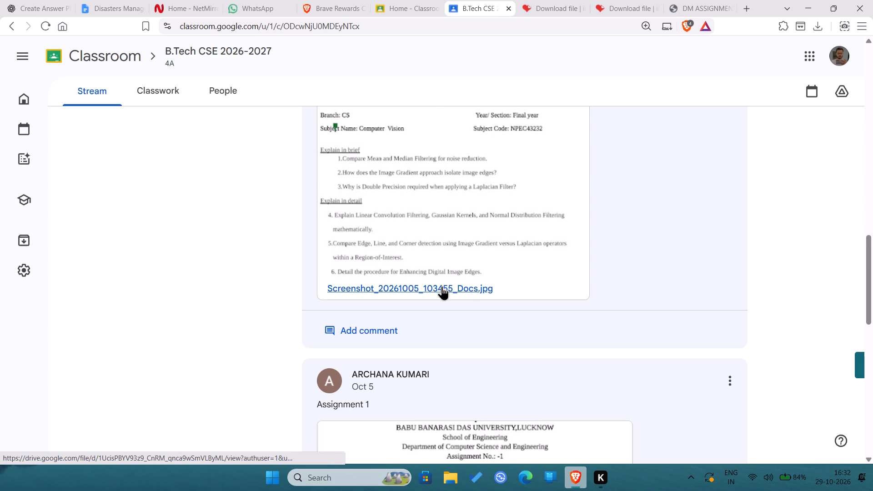
scroll(442, 286, "down", 1)
scroll(442, 286, "up", 2)
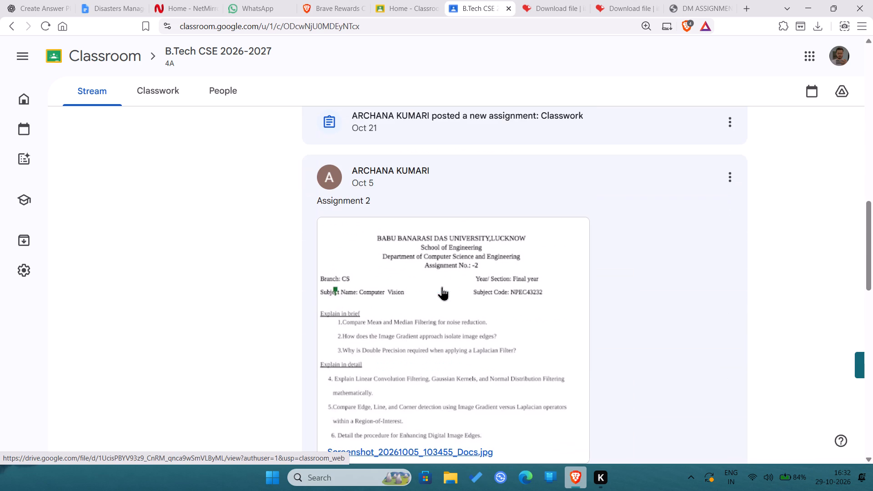
scroll(440, 301, "down", 2)
scroll(440, 301, "up", 1)
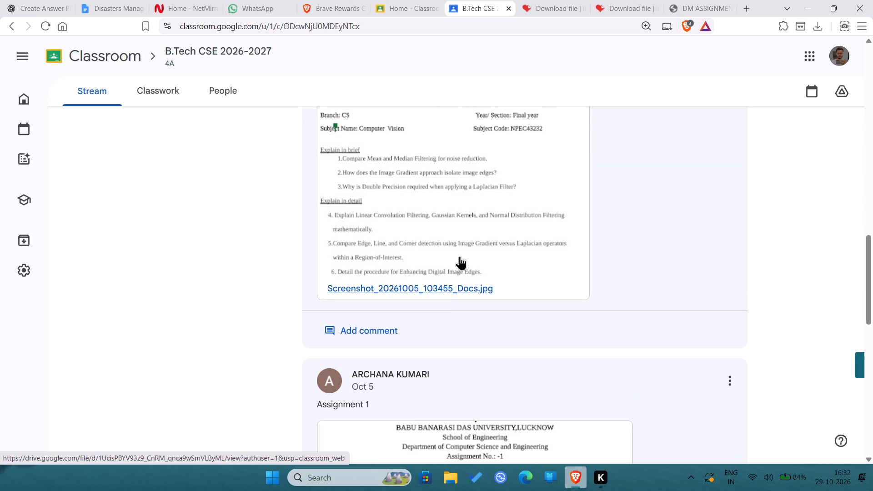
scroll(460, 256, "down", 2)
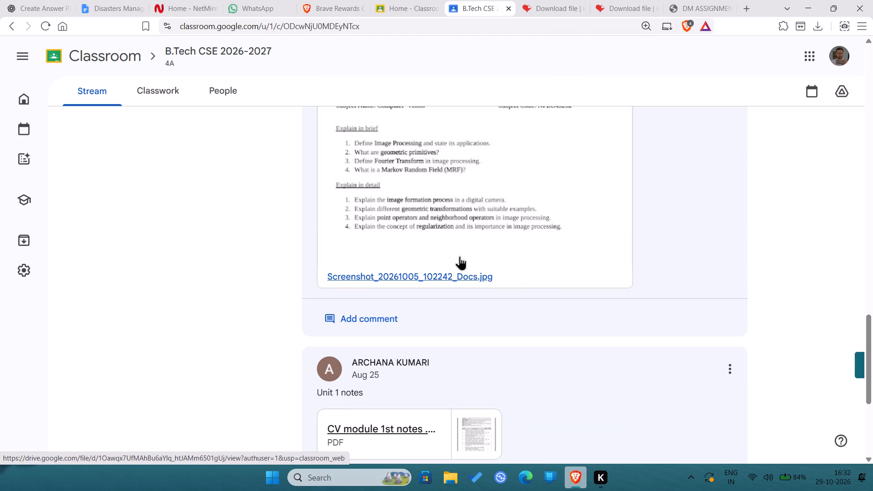
scroll(460, 256, "up", 12)
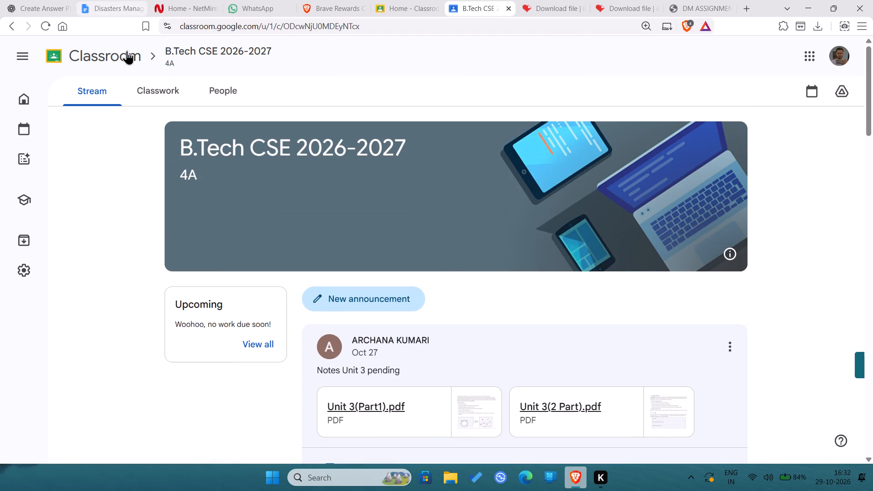
left_click(120, 56)
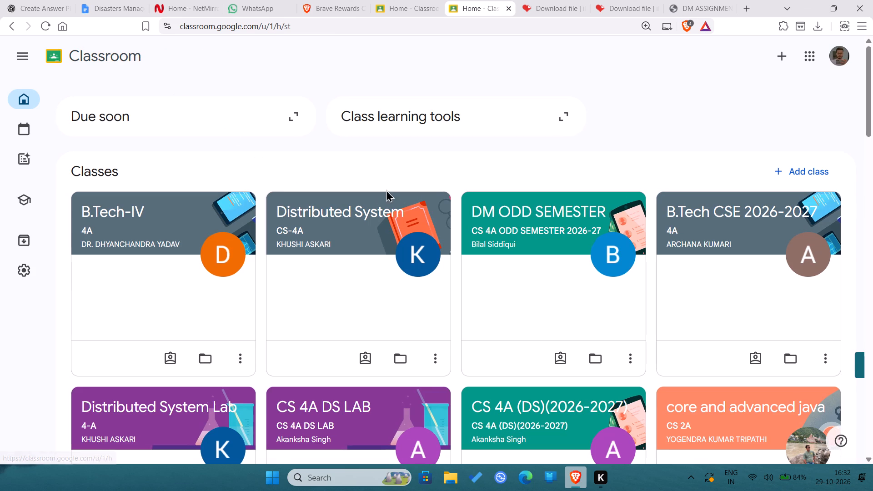
Open the Distributed System CS-4A class and look through the student submission posts in its stream.
left_click(284, 223)
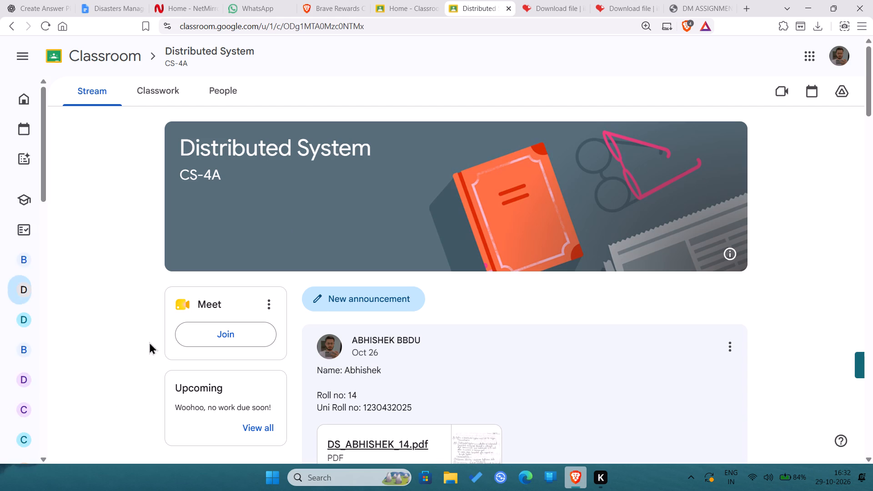
scroll(356, 316, "down", 1)
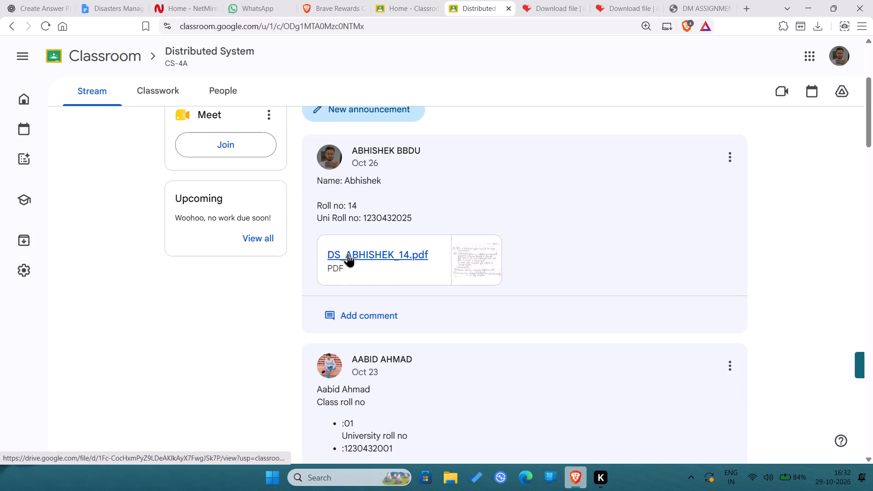
scroll(346, 252, "down", 1)
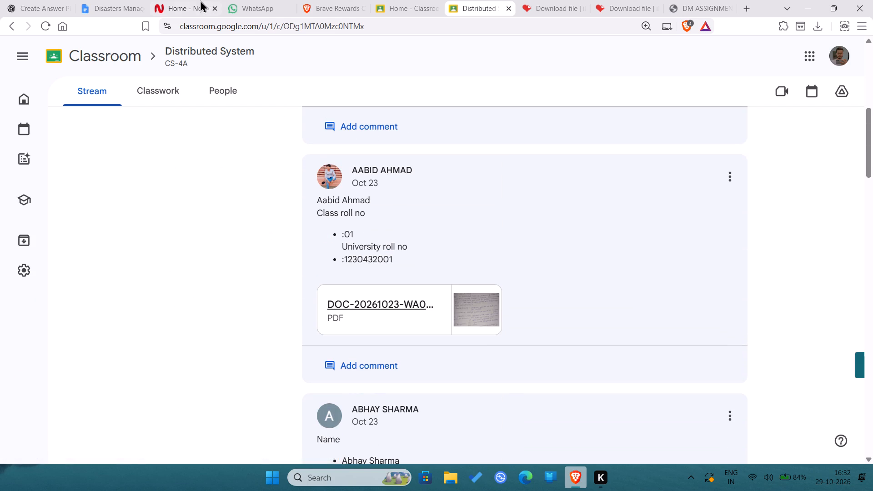
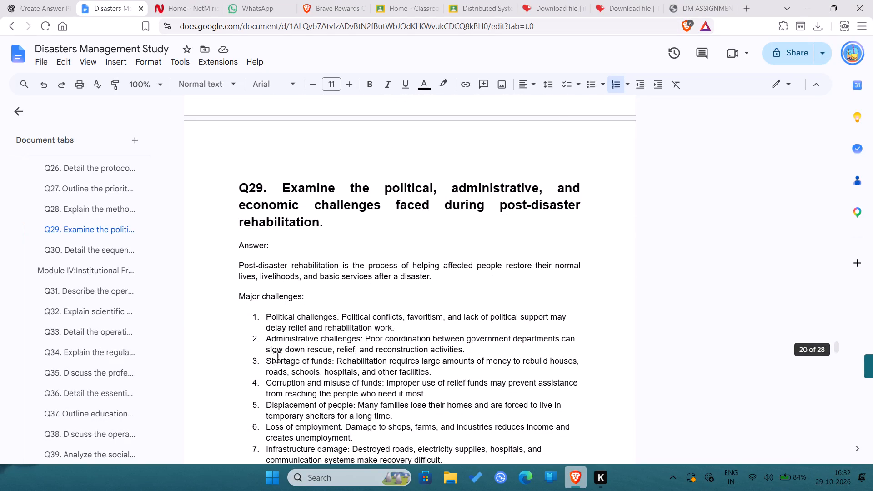
Select the entire text of the Disasters Management Study document and look back through its earlier answers.
key("ctrl+a")
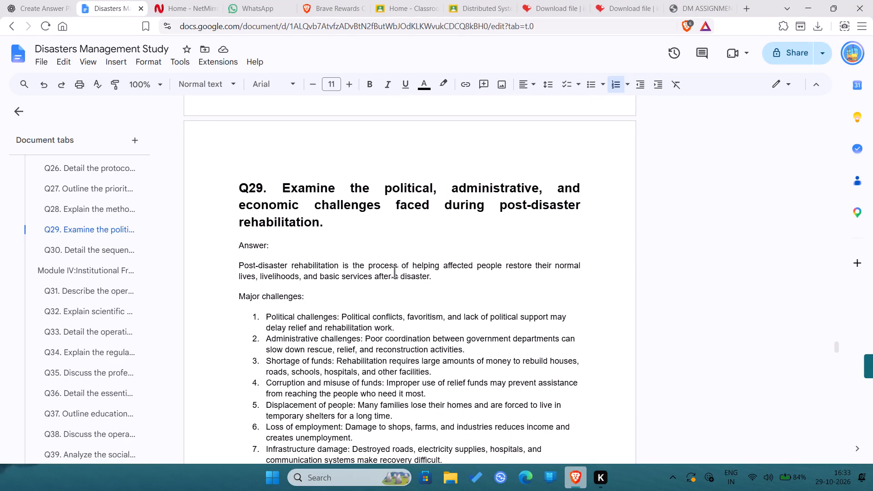
scroll(501, 349, "up", 6)
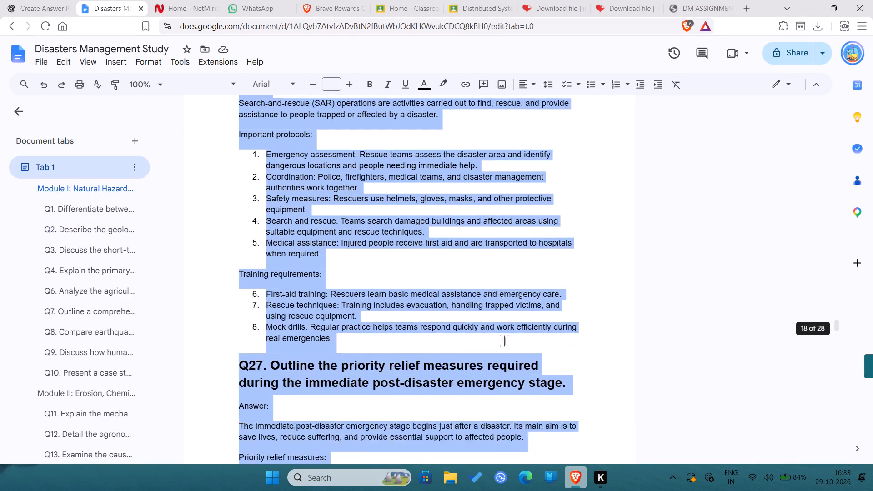
scroll(323, 311, "up", 18)
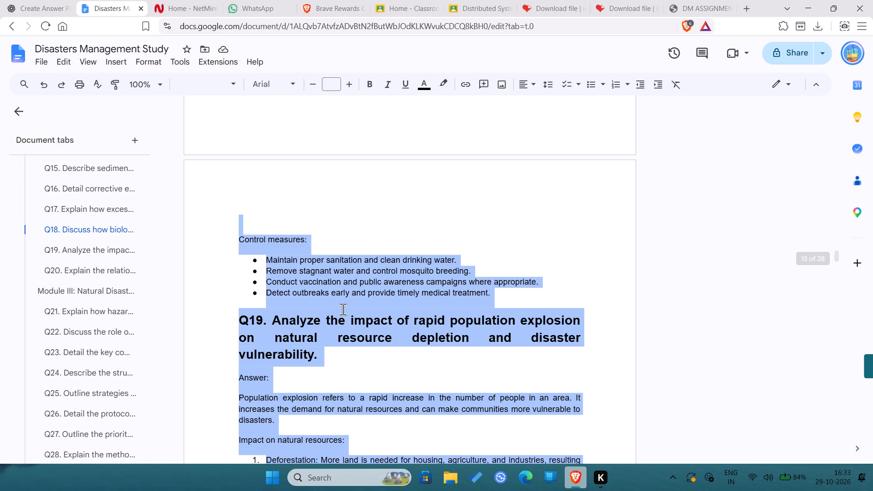
Delete the entire selected contents of the Disasters Management Study document.
scroll(483, 208, "up", 20)
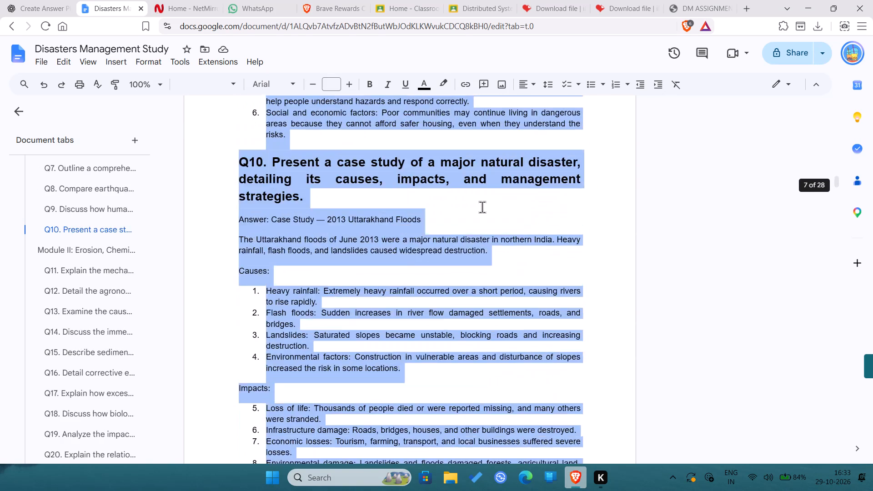
scroll(482, 207, "up", 11)
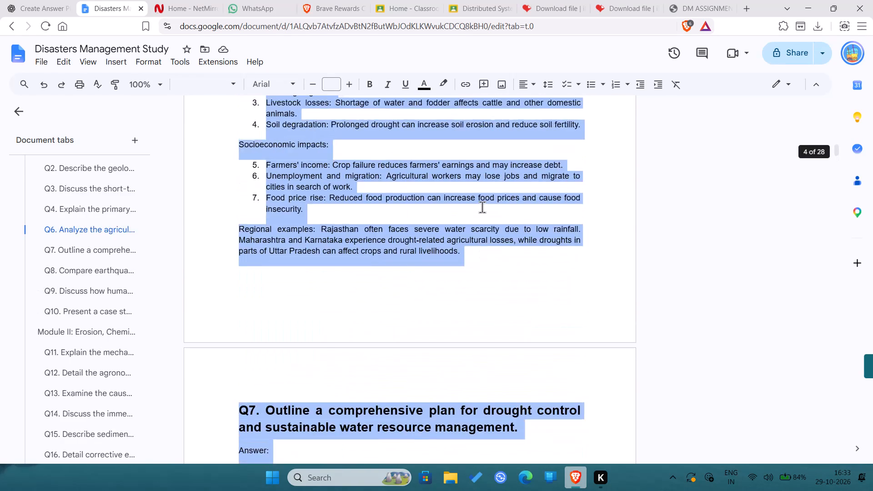
scroll(482, 207, "up", 11)
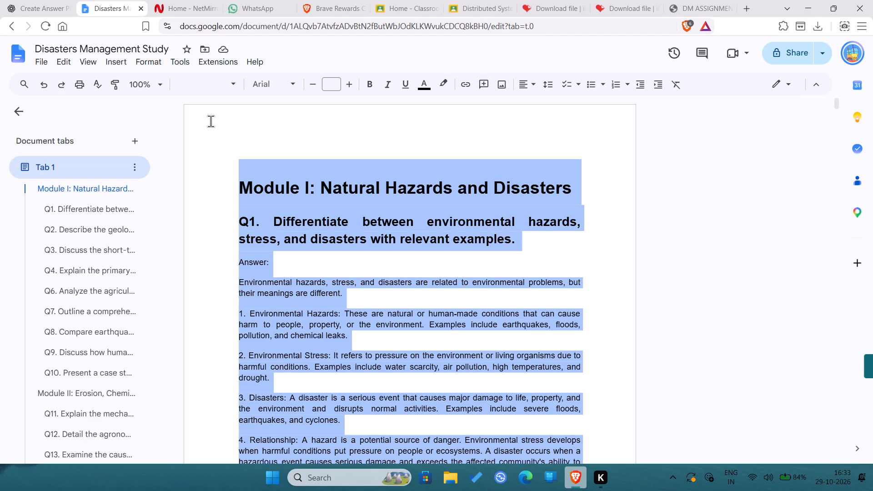
key("Delete")
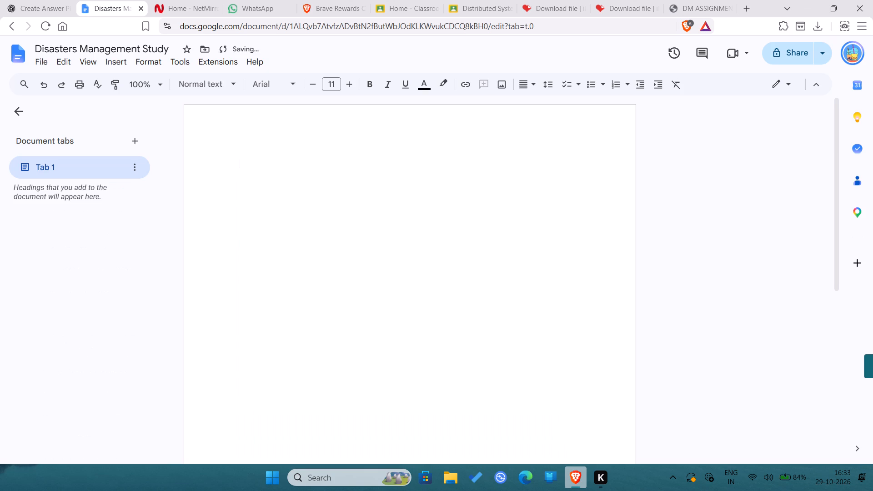
Clear the title of the emptied Disasters Management Study document and return to the list of documents.
triple_click(75, 48)
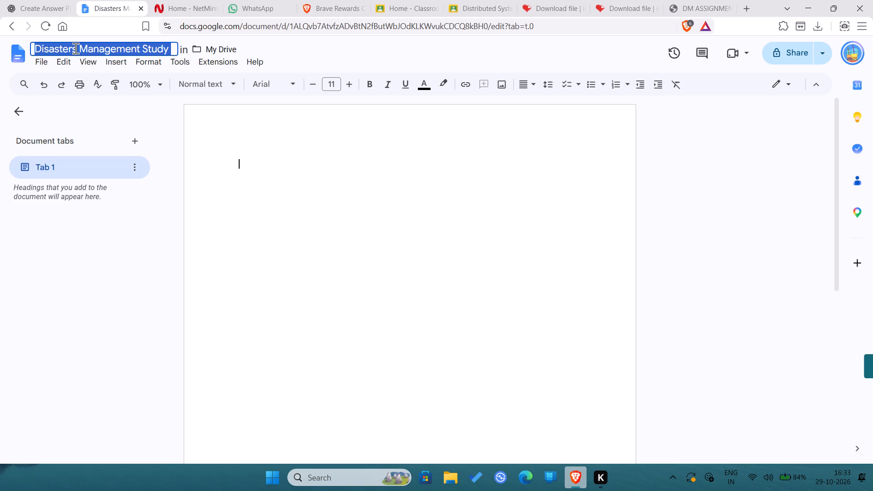
key("Delete")
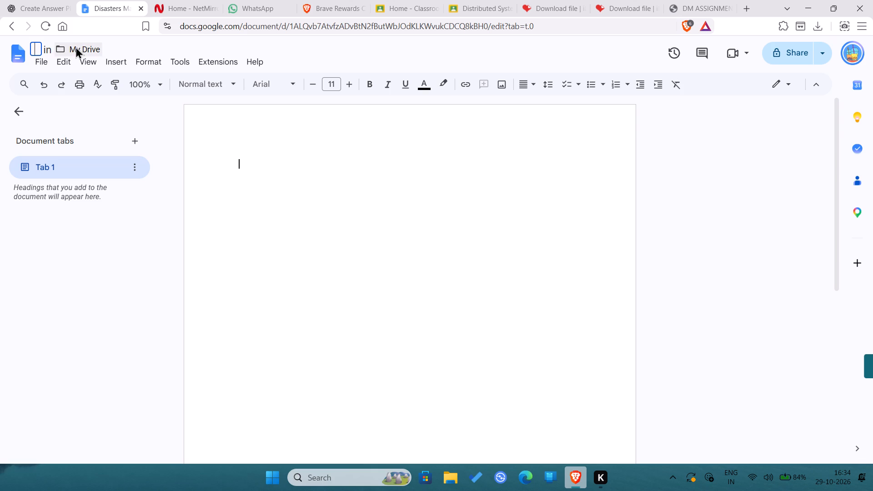
left_click(11, 59)
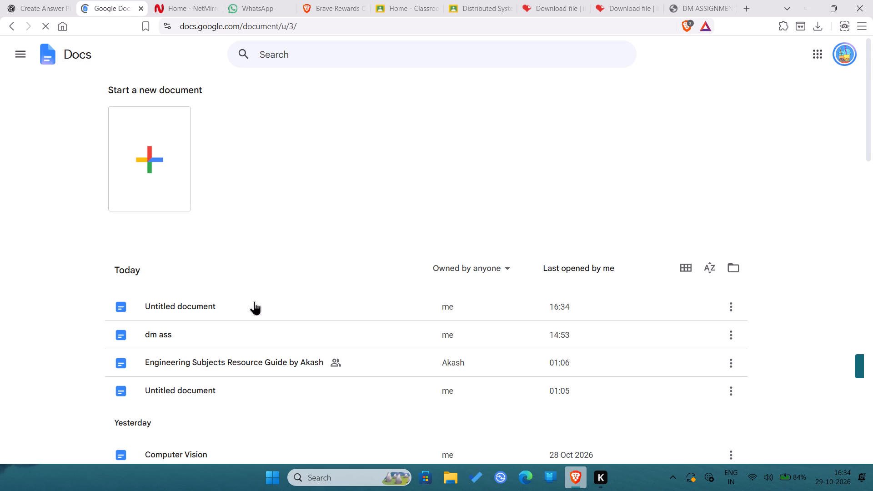
Move the "dm ass" document to the bin.
left_click(728, 333)
left_click(718, 383)
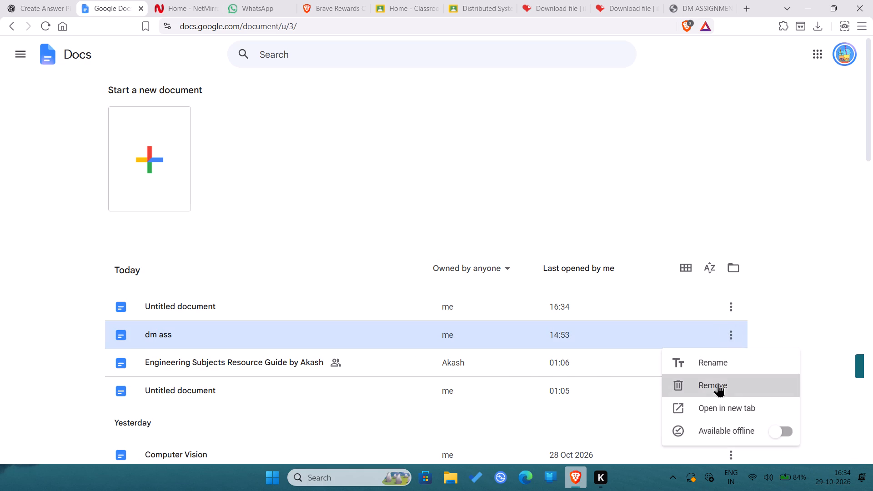
left_click(547, 298)
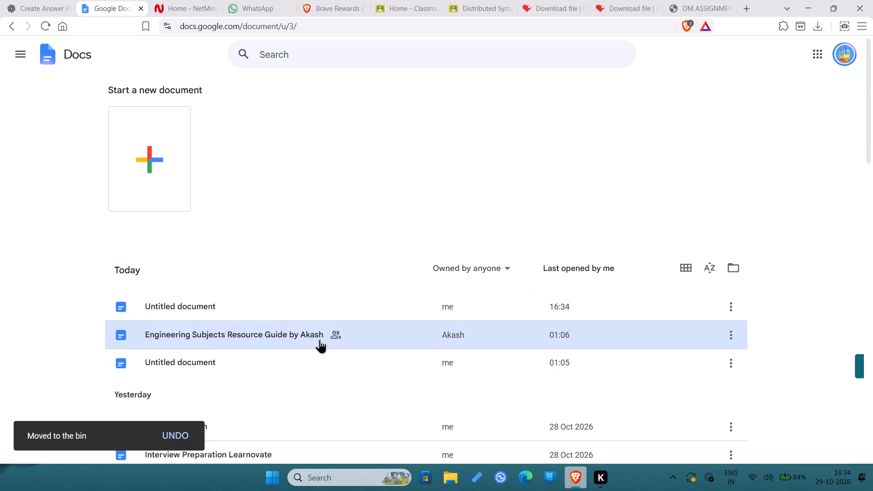
Open the Untitled document last opened at 01:05.
left_click(272, 356)
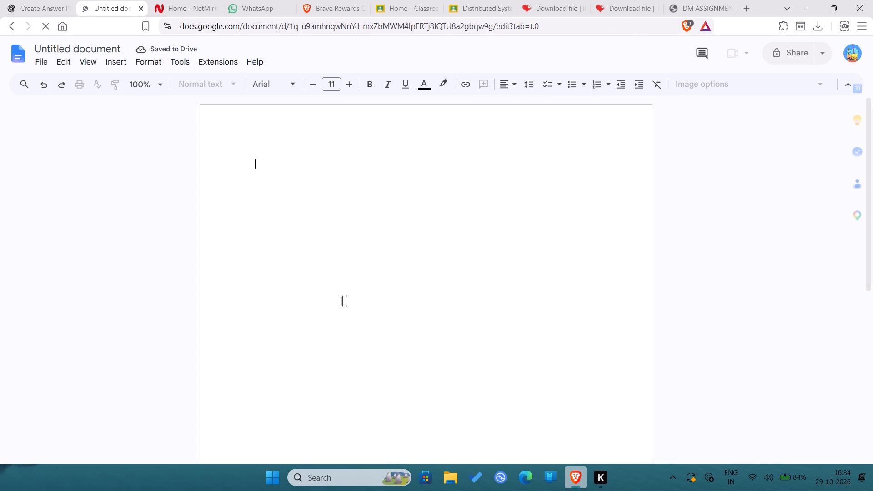
Return to the list of documents and move the most recently opened Untitled document to the bin.
left_click(9, 50)
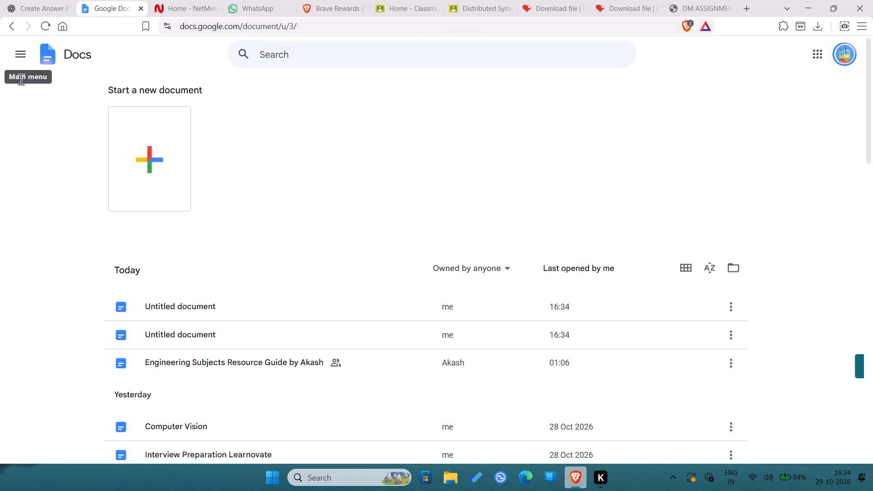
left_click(726, 308)
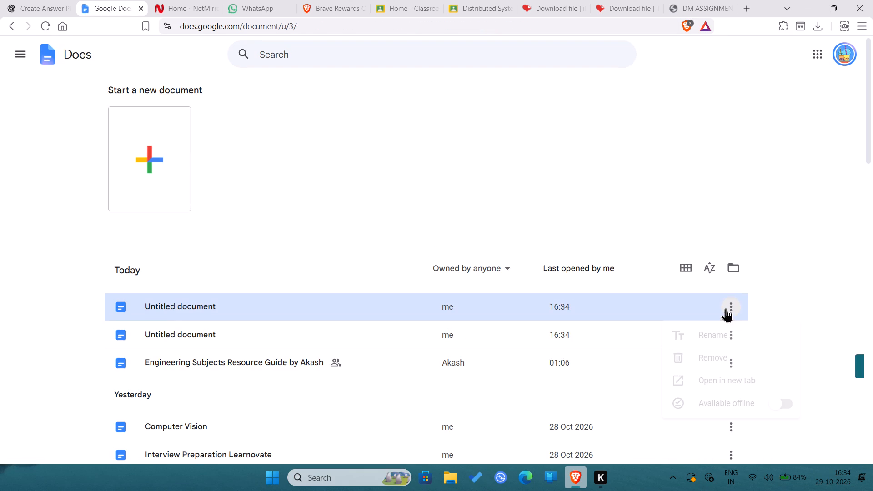
left_click(726, 355)
left_click(587, 298)
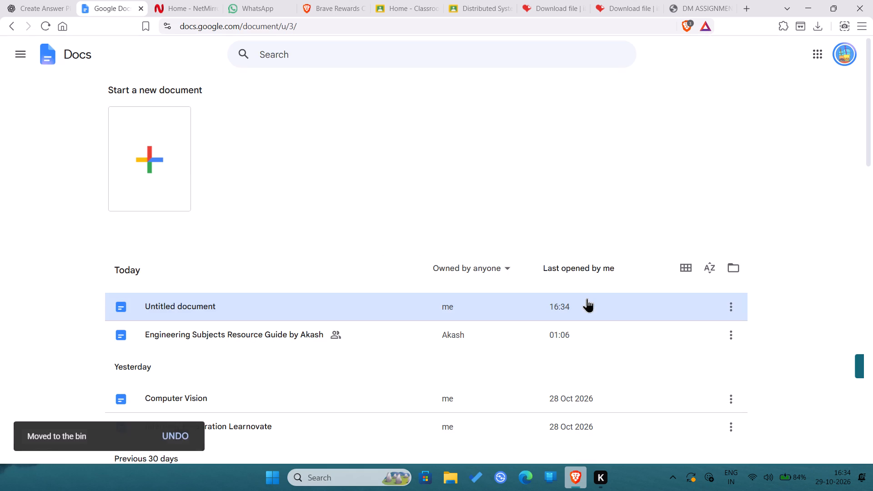
Open the shared Engineering Subjects Resource Guide and look through its subject sections and listed resources.
left_click(591, 326)
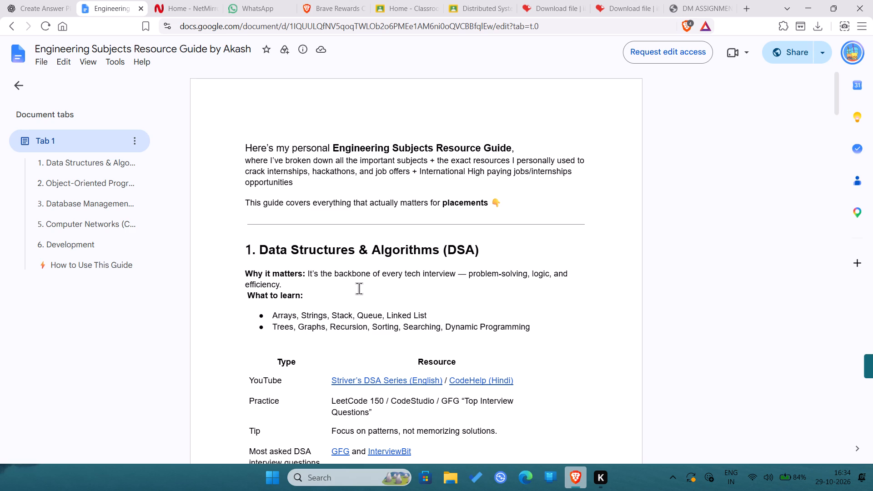
scroll(359, 288, "down", 2)
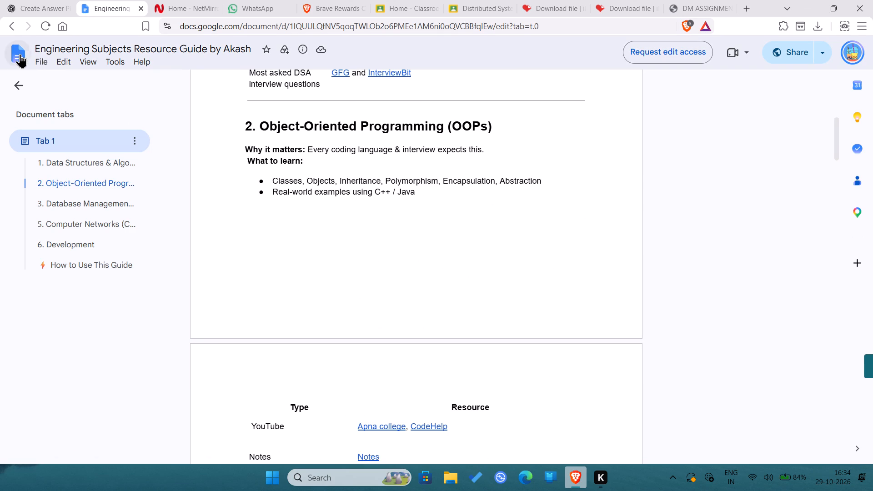
scroll(367, 205, "up", 9)
scroll(296, 285, "down", 4)
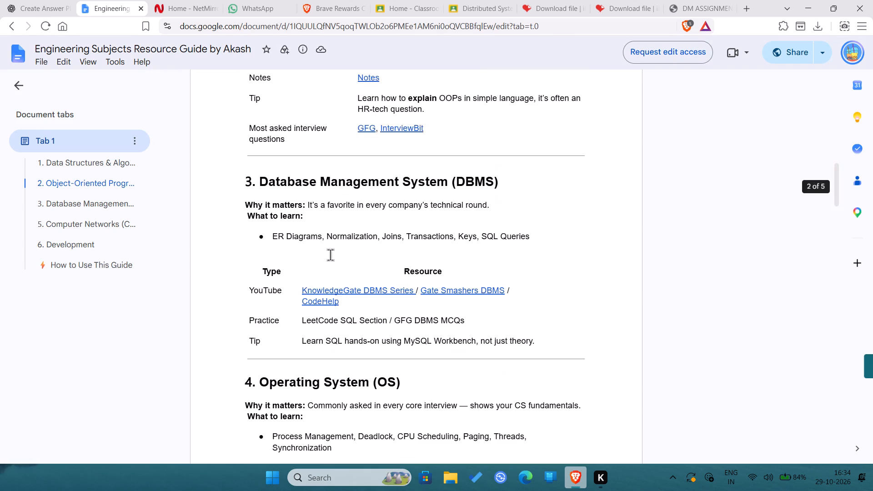
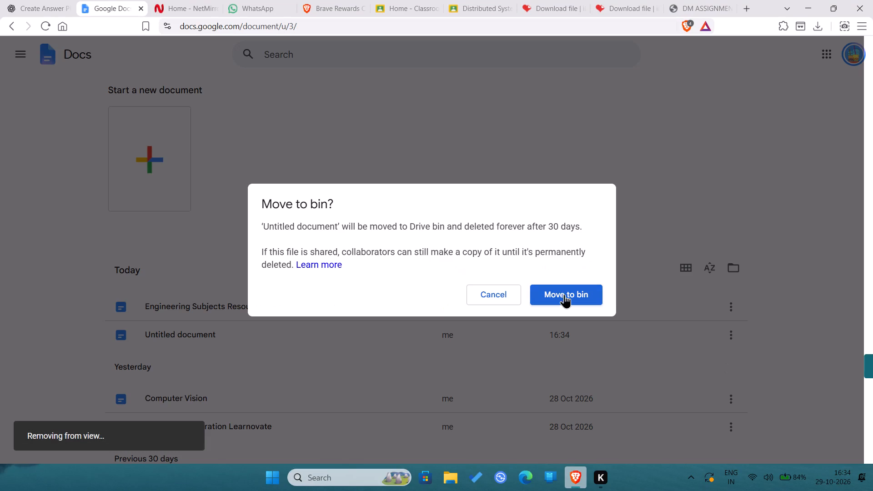
Move the Untitled document listed under Today to the bin.
left_click(566, 299)
Look through the older documents in the Docs list, down to the earliest entries.
scroll(509, 377, "down", 1)
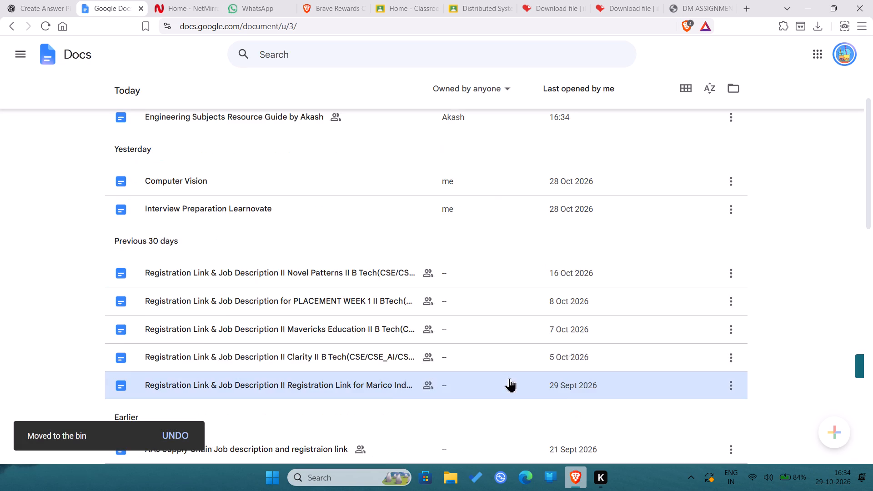
scroll(210, 305, "down", 9)
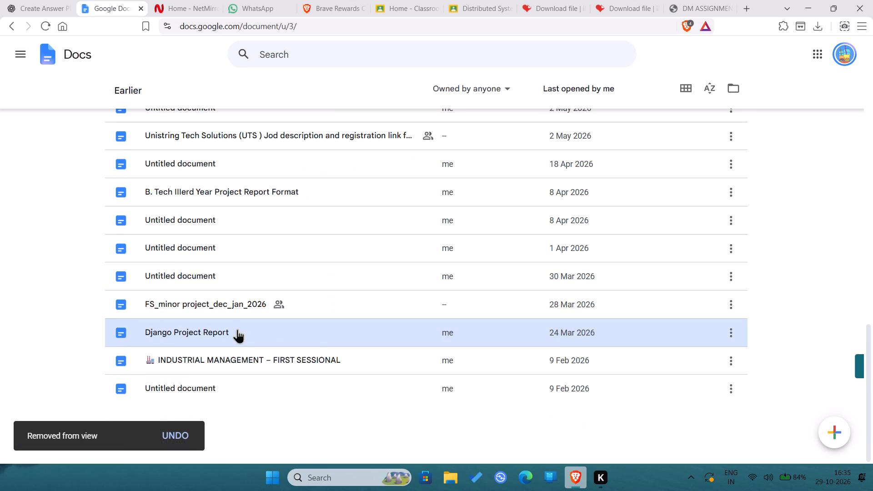
Open the Django Project Report document from the list of earlier documents.
left_click(237, 329)
left_click(256, 359)
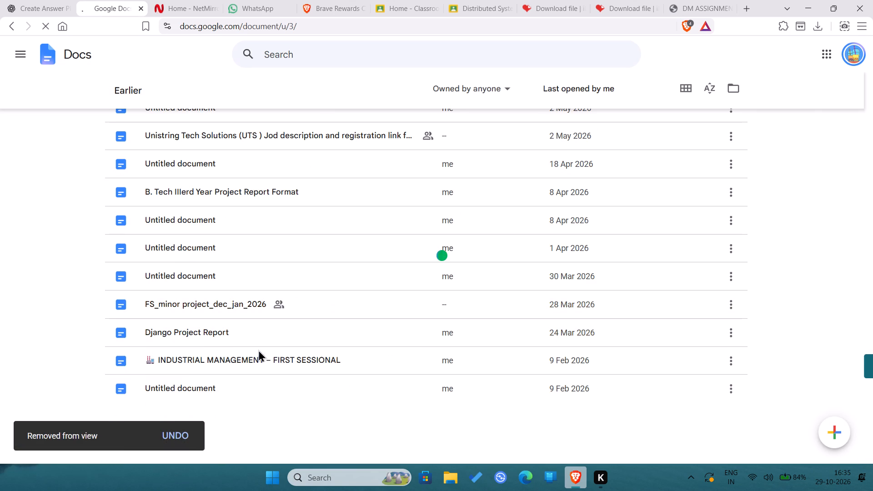